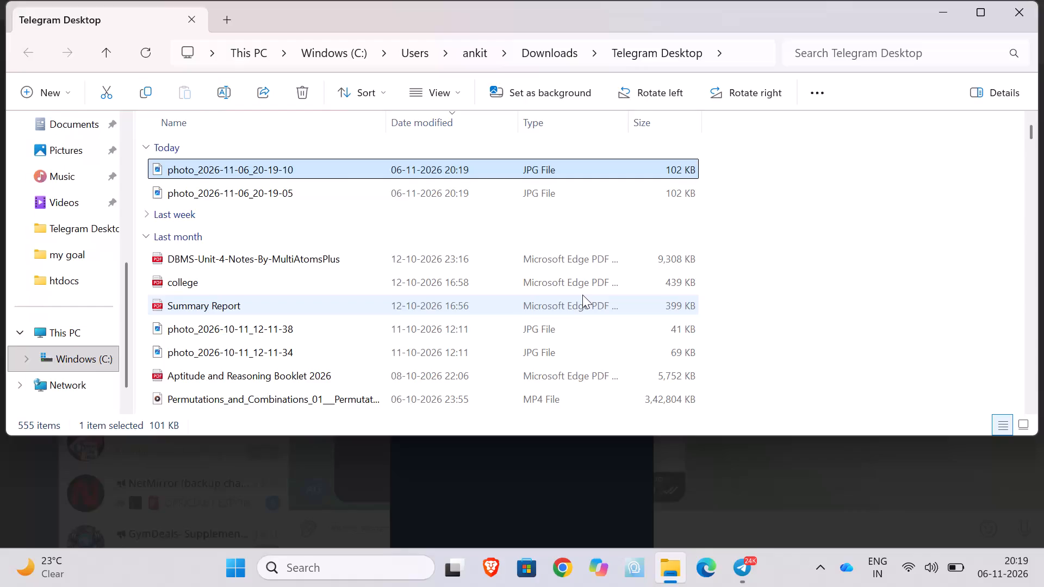
Open the photo_2026-11-06_20-19-10 image and examine the resume's contact header, internship, technical skills and projects sections up close.
{"action": "double_click", "coordinate": [505, 164]}
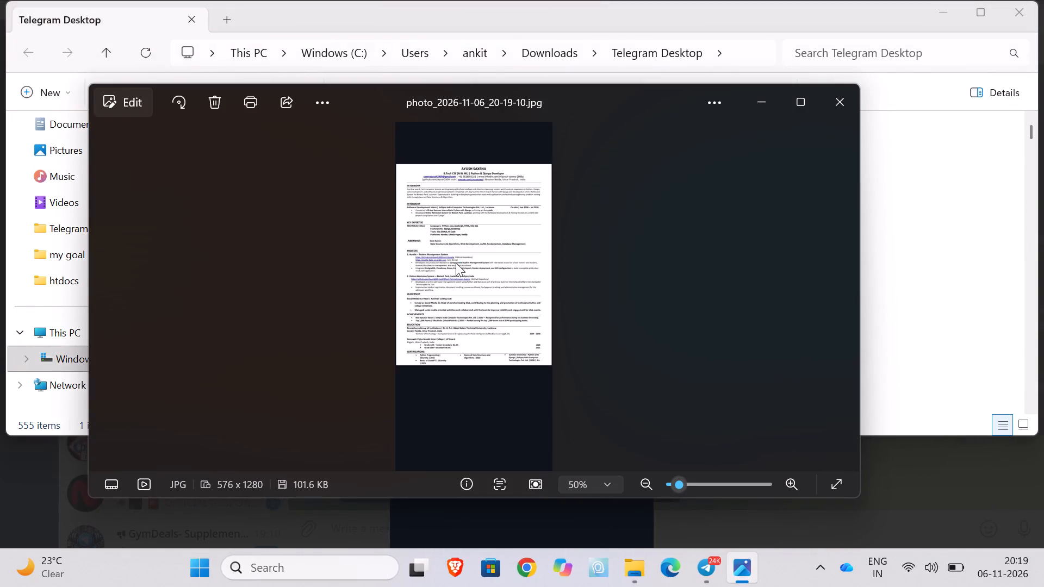
{"action": "scroll", "coordinate": [456, 263], "scroll_direction": "up", "scroll_amount": 9, "text": "ctrl"}
{"action": "scroll", "coordinate": [456, 263], "scroll_direction": "up", "scroll_amount": 12, "text": "ctrl"}
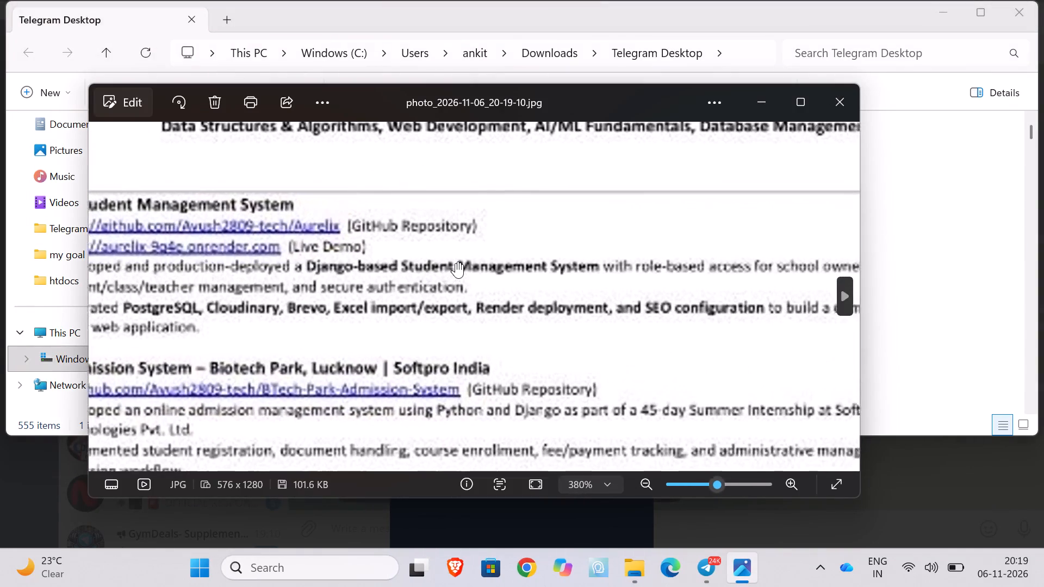
{"action": "scroll", "coordinate": [456, 263], "scroll_direction": "down", "scroll_amount": 11, "text": "ctrl"}
{"action": "scroll", "coordinate": [456, 263], "scroll_direction": "up", "scroll_amount": 1}
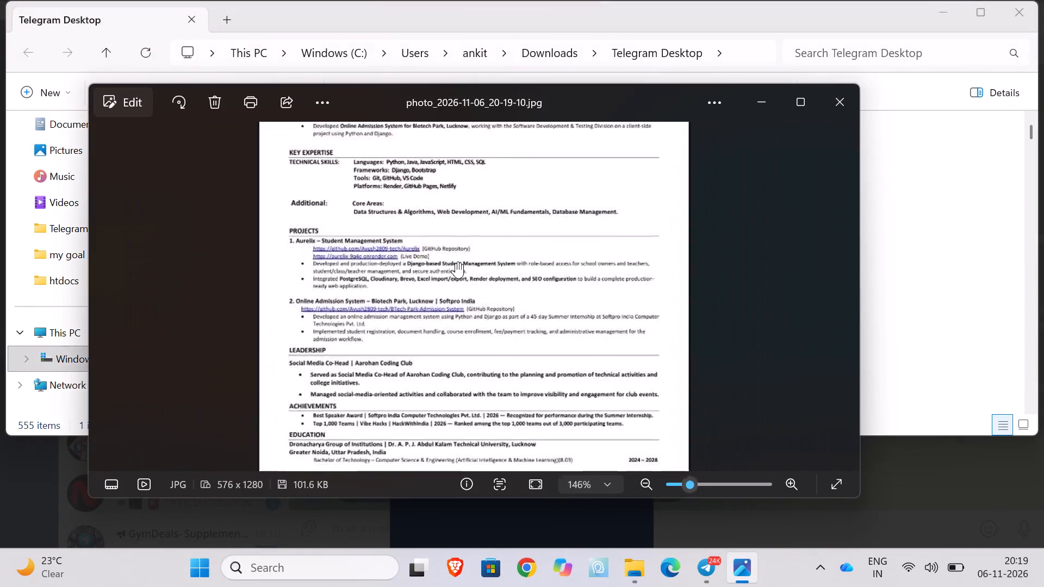
{"action": "scroll", "coordinate": [456, 263], "scroll_direction": "up", "scroll_amount": 1}
{"action": "scroll", "coordinate": [456, 263], "scroll_direction": "down", "scroll_amount": 14, "text": "ctrl"}
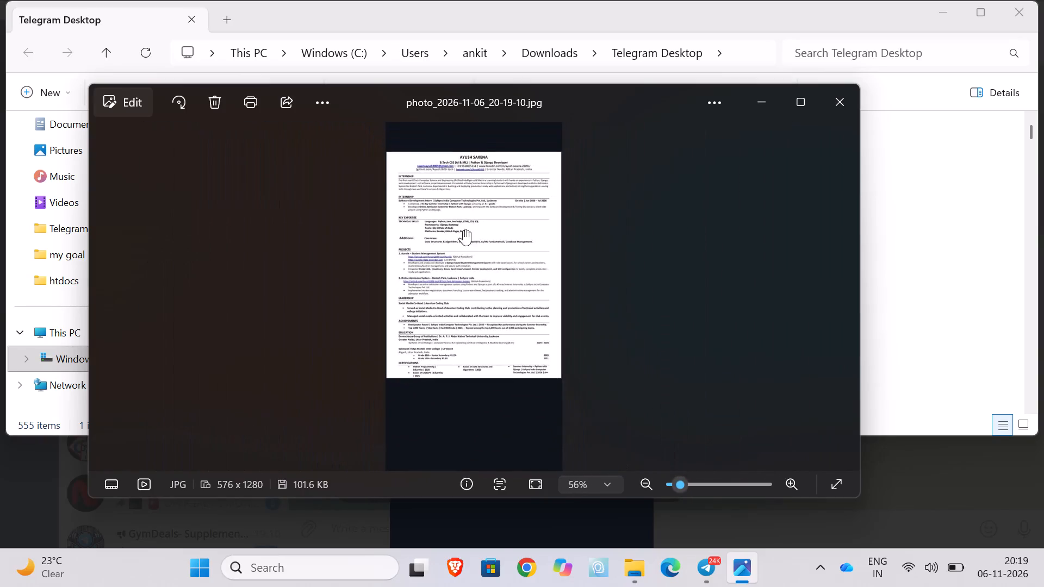
{"action": "scroll", "coordinate": [470, 154], "scroll_direction": "up", "scroll_amount": 12, "text": "ctrl"}
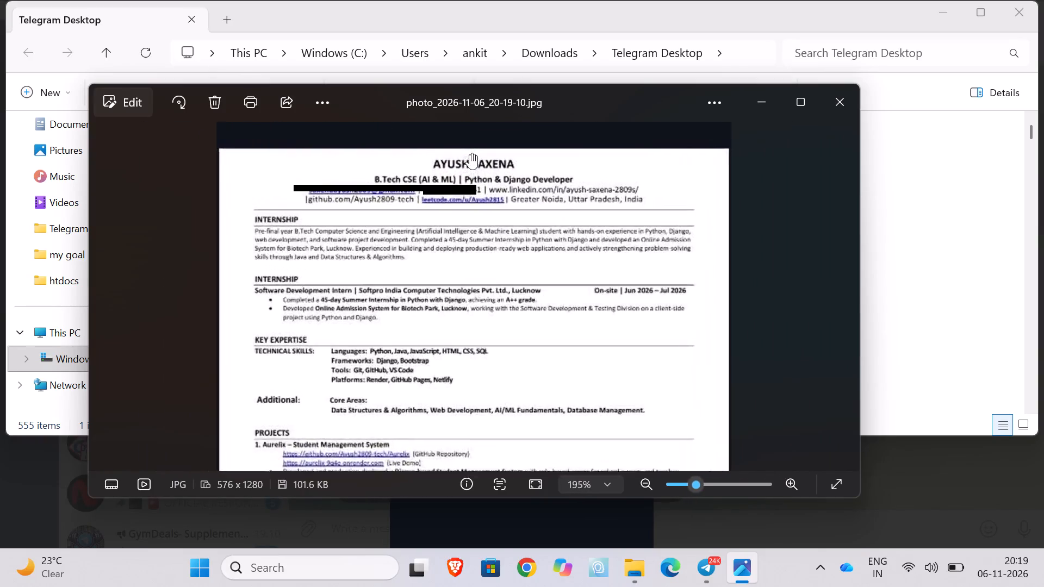
{"action": "scroll", "coordinate": [470, 154], "scroll_direction": "up", "scroll_amount": 6, "text": "ctrl"}
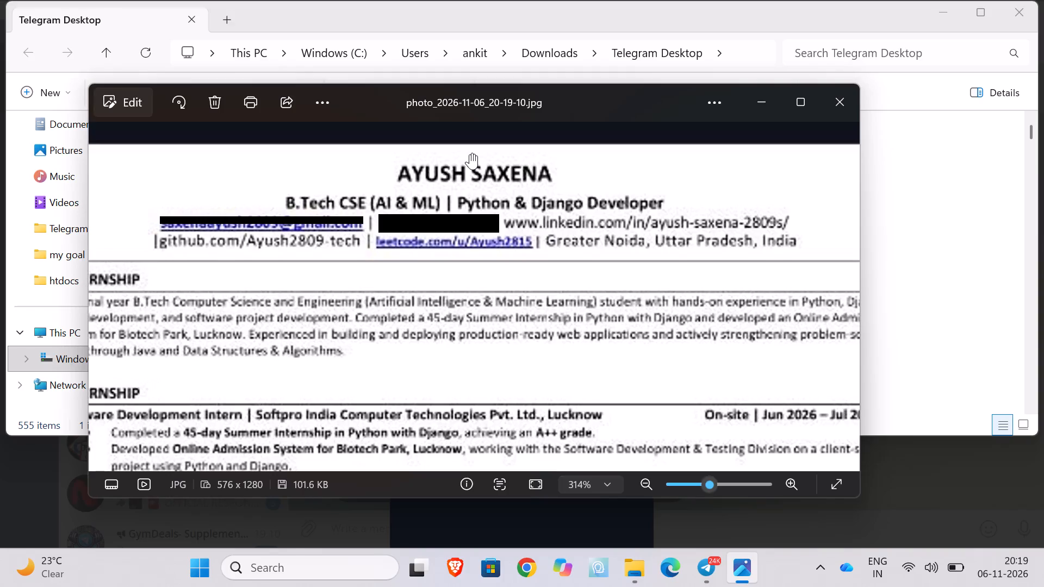
{"action": "scroll", "coordinate": [470, 154], "scroll_direction": "down", "scroll_amount": 2, "text": "ctrl"}
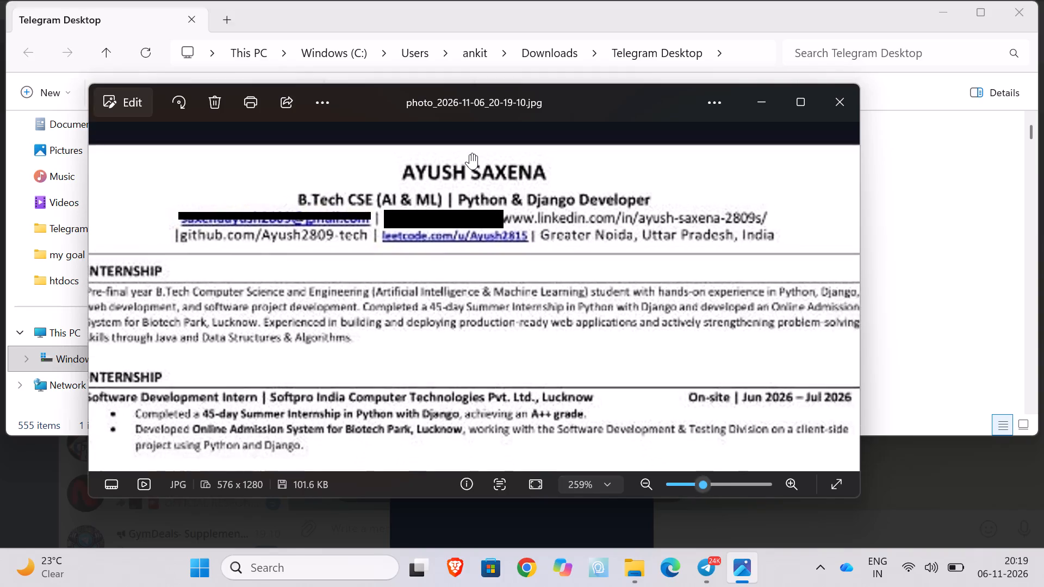
{"action": "scroll", "coordinate": [470, 154], "scroll_direction": "down", "scroll_amount": 1, "text": "ctrl"}
{"action": "scroll", "coordinate": [470, 154], "scroll_direction": "down", "scroll_amount": 2}
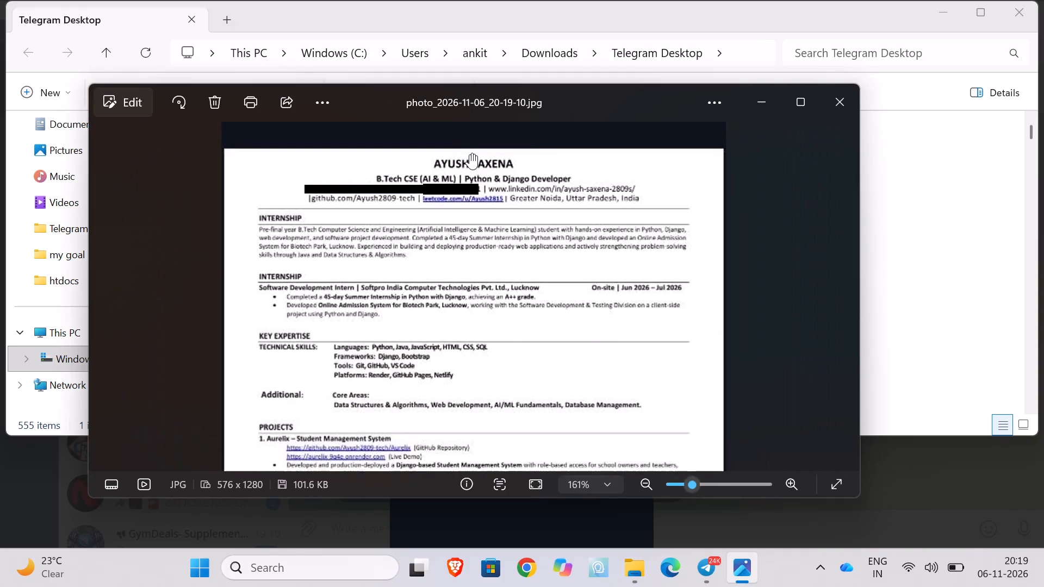
{"action": "scroll", "coordinate": [457, 338], "scroll_direction": "down", "scroll_amount": 1}
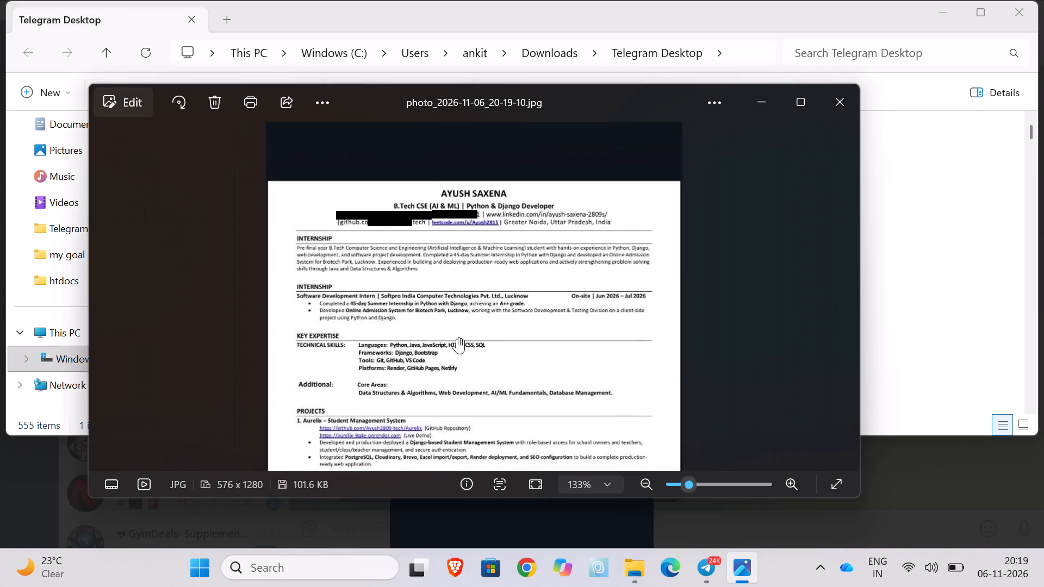
{"action": "scroll", "coordinate": [457, 338], "scroll_direction": "up", "scroll_amount": 8}
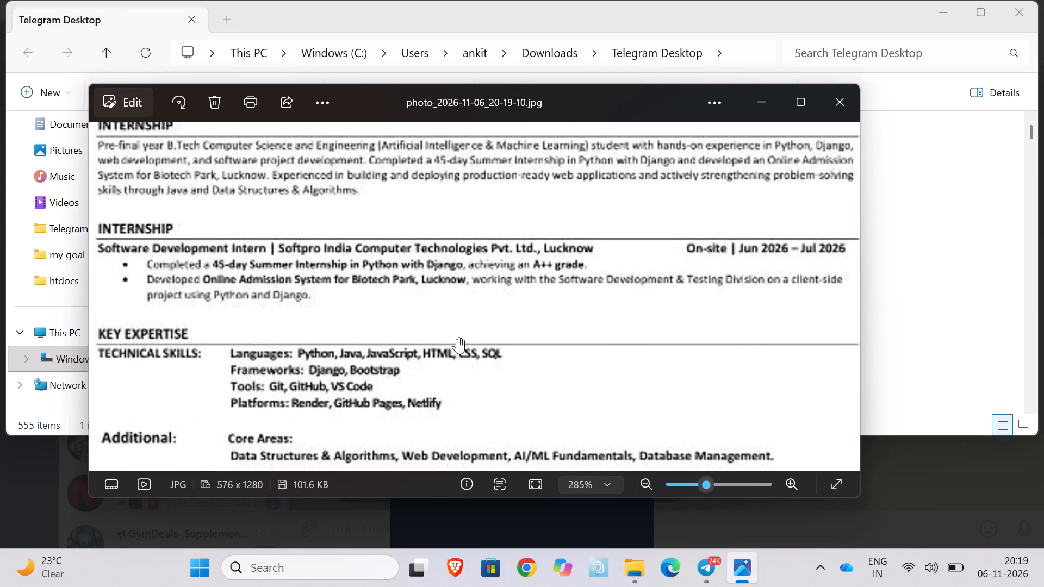
{"action": "scroll", "coordinate": [457, 338], "scroll_direction": "down", "scroll_amount": 6, "text": "ctrl"}
{"action": "left_click", "coordinate": [836, 97]}
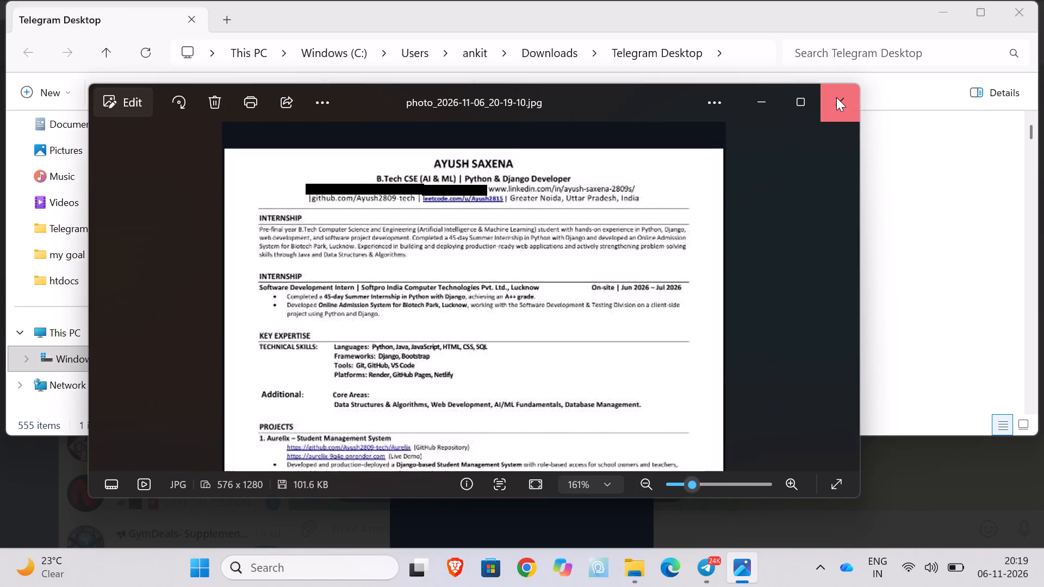
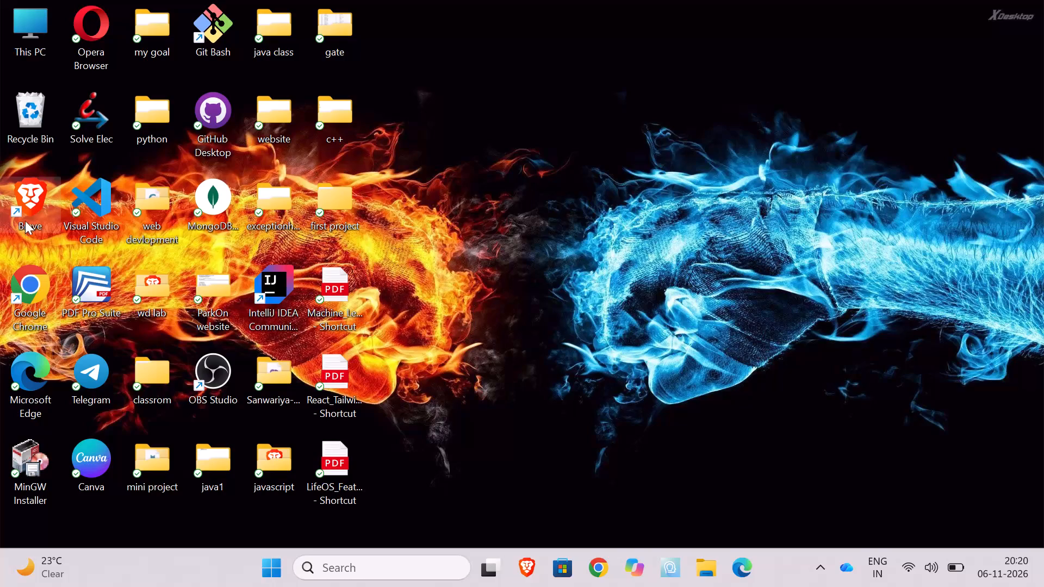
{"action": "double_click", "coordinate": [14, 211]}
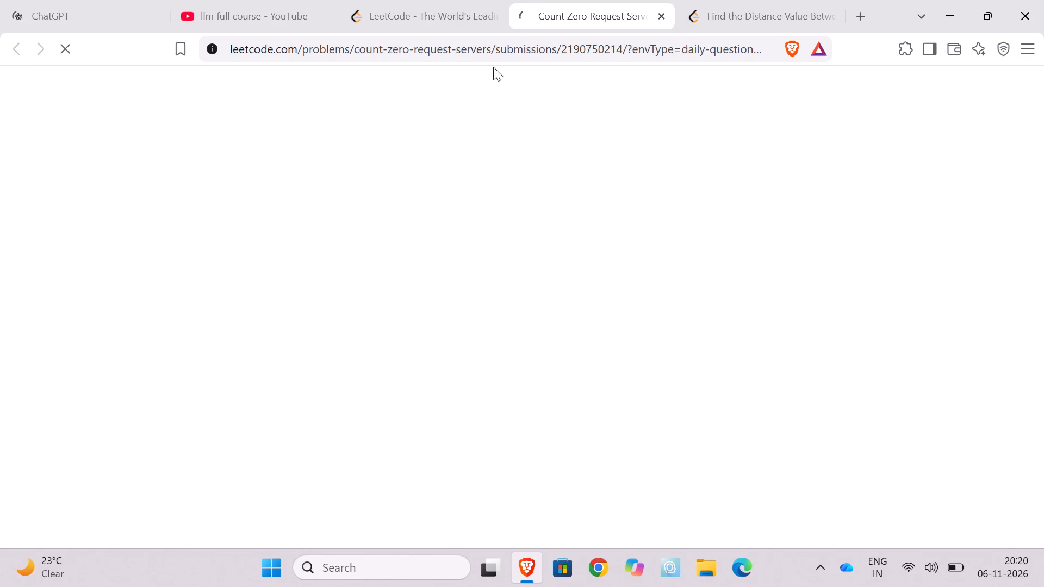
{"action": "left_click", "coordinate": [861, 16]}
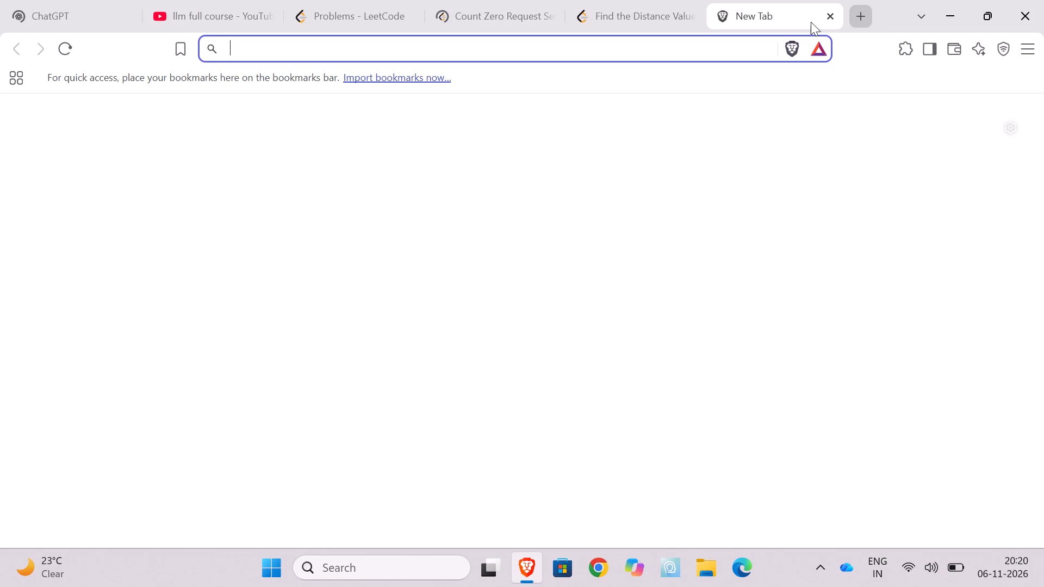
{"action": "left_click", "coordinate": [552, 15]}
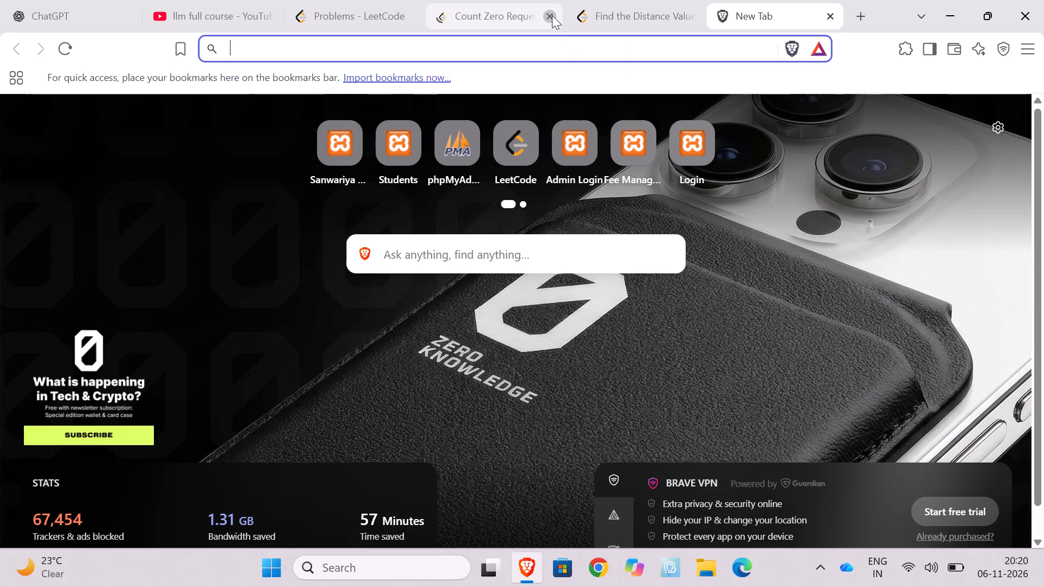
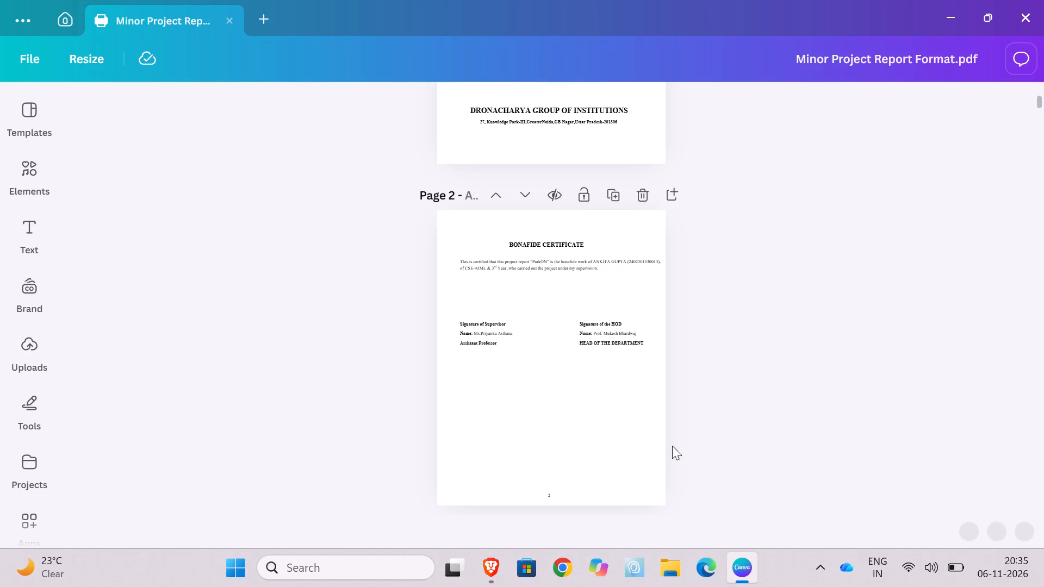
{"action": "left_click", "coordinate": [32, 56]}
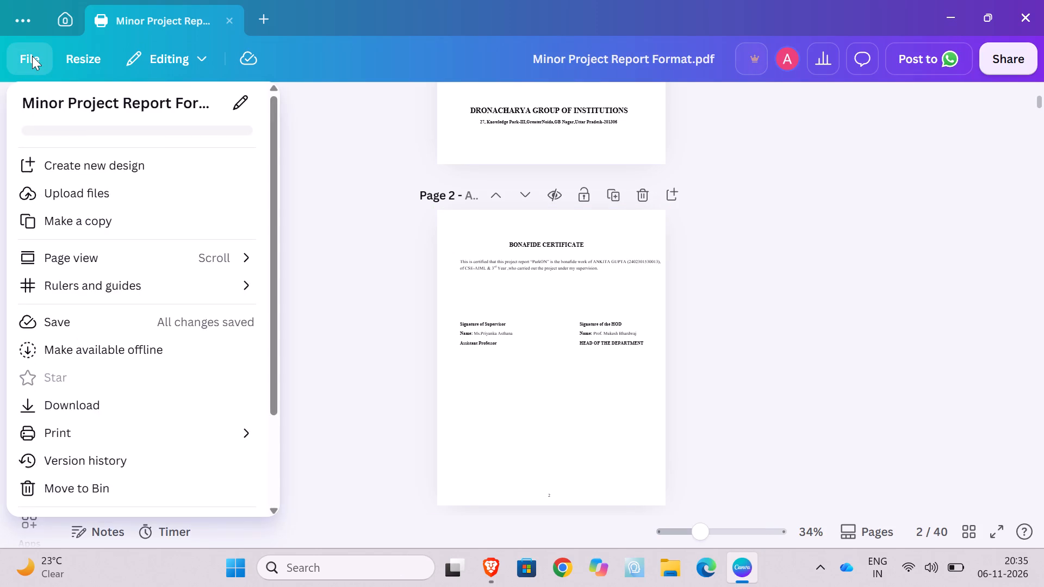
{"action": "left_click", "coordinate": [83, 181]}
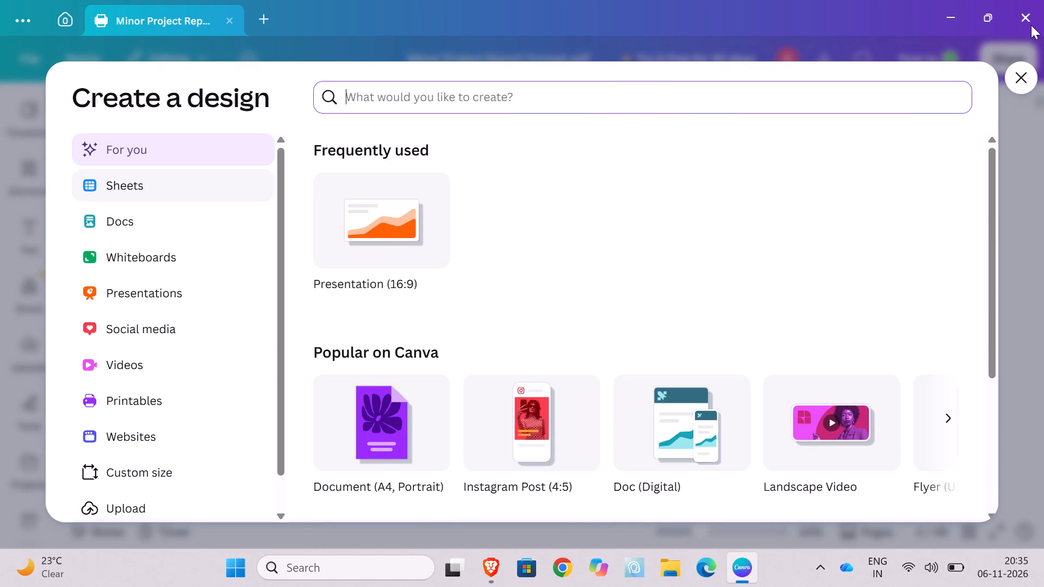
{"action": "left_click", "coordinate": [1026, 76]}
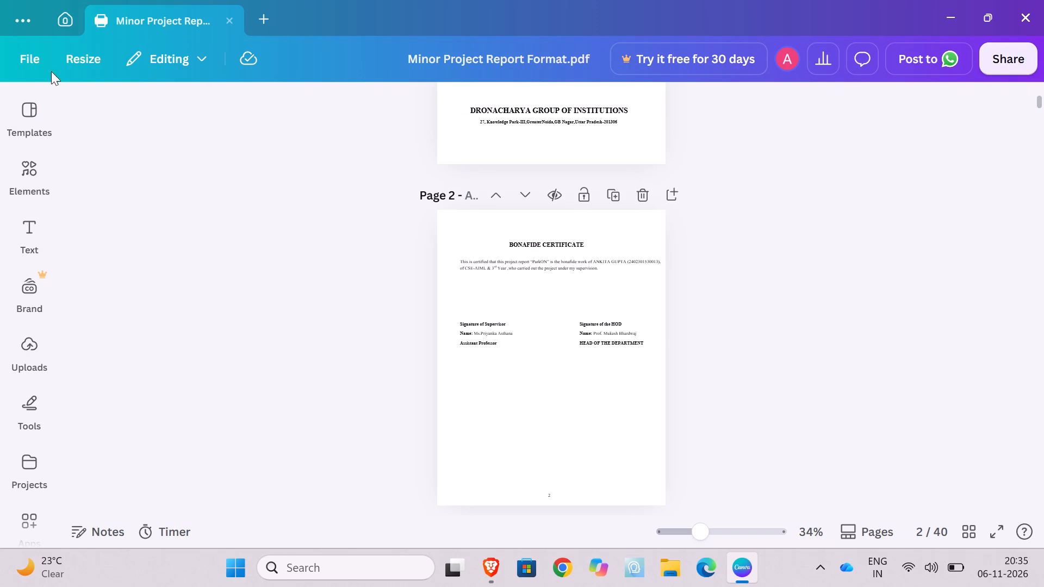
Upload the ParkOn_Resume_Editable PDF from the Downloads folder.
{"action": "left_click", "coordinate": [34, 60]}
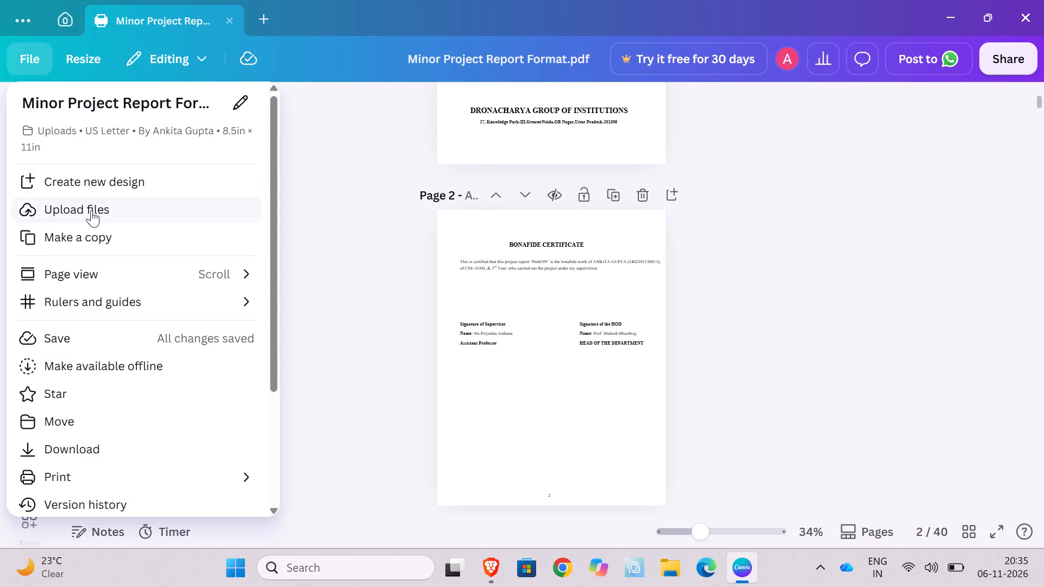
{"action": "left_click", "coordinate": [91, 211]}
{"action": "left_click_drag", "start_coordinate": [91, 211], "coordinate": [147, 289]}
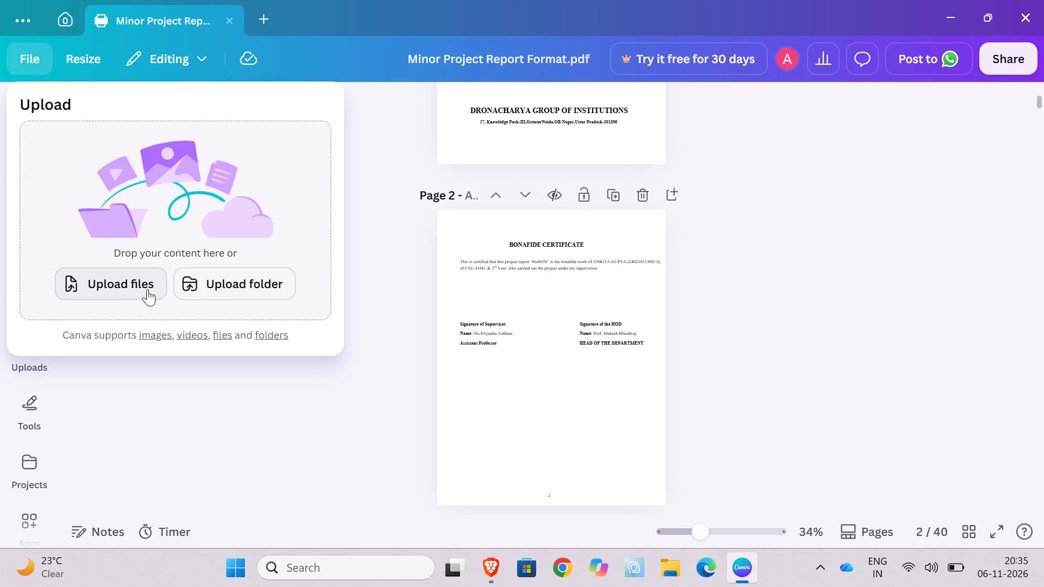
{"action": "left_click", "coordinate": [147, 289]}
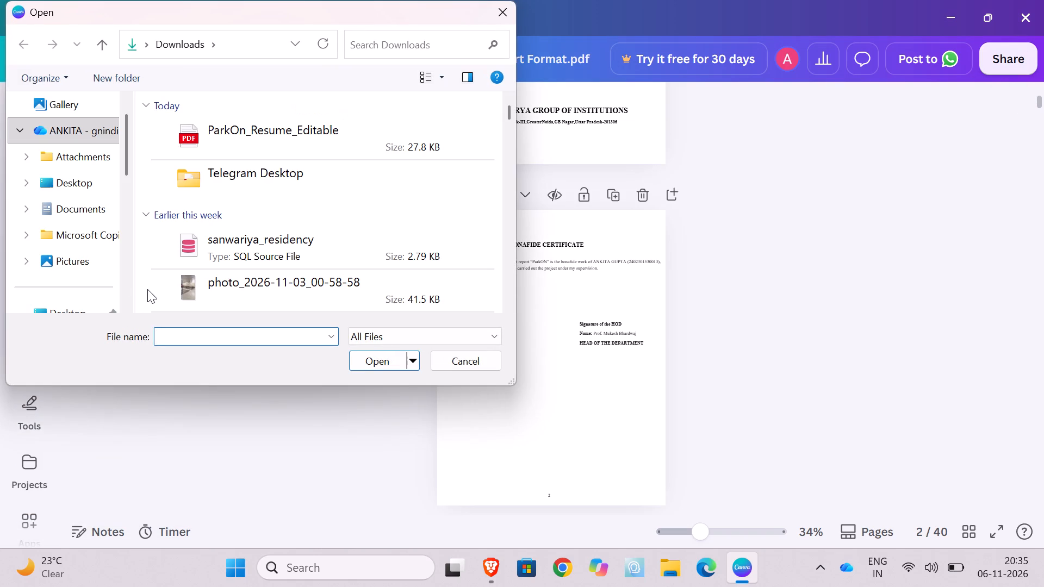
{"action": "left_click", "coordinate": [294, 135]}
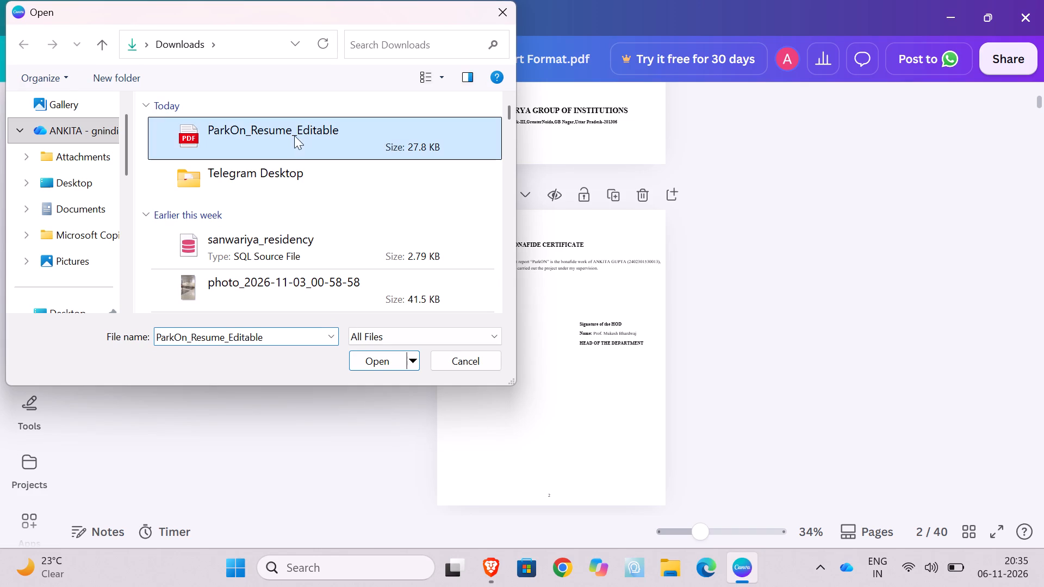
{"action": "left_click", "coordinate": [370, 359]}
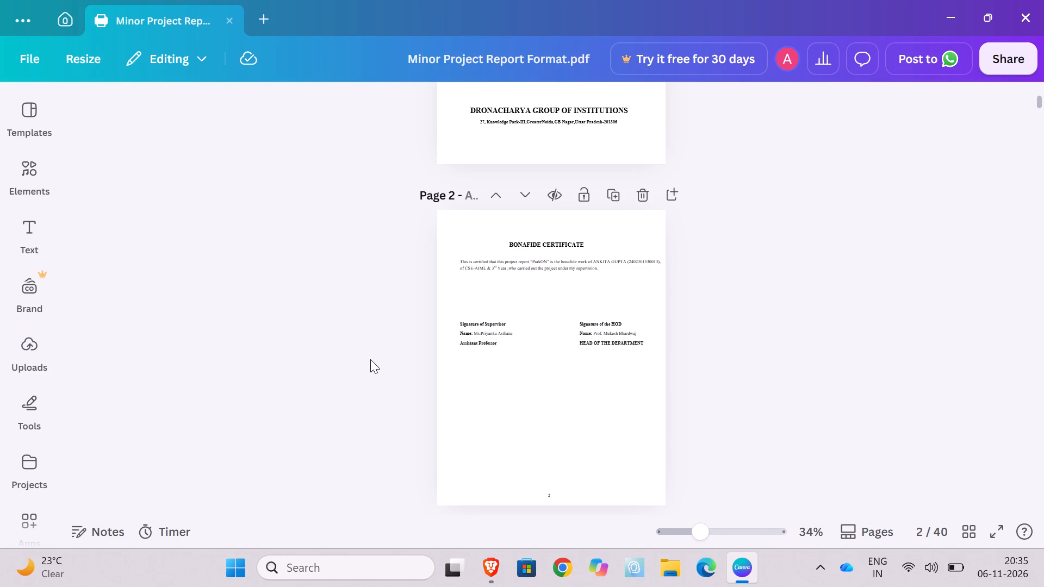
Look through the suggested design types for creating a new design, and close the list without choosing one.
{"action": "left_click", "coordinate": [139, 14]}
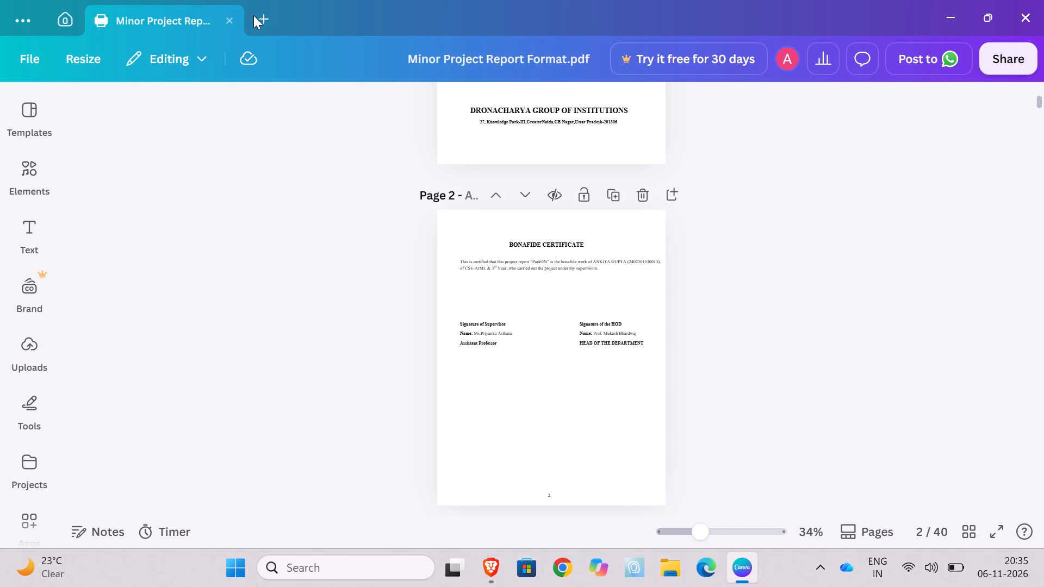
{"action": "left_click", "coordinate": [260, 14]}
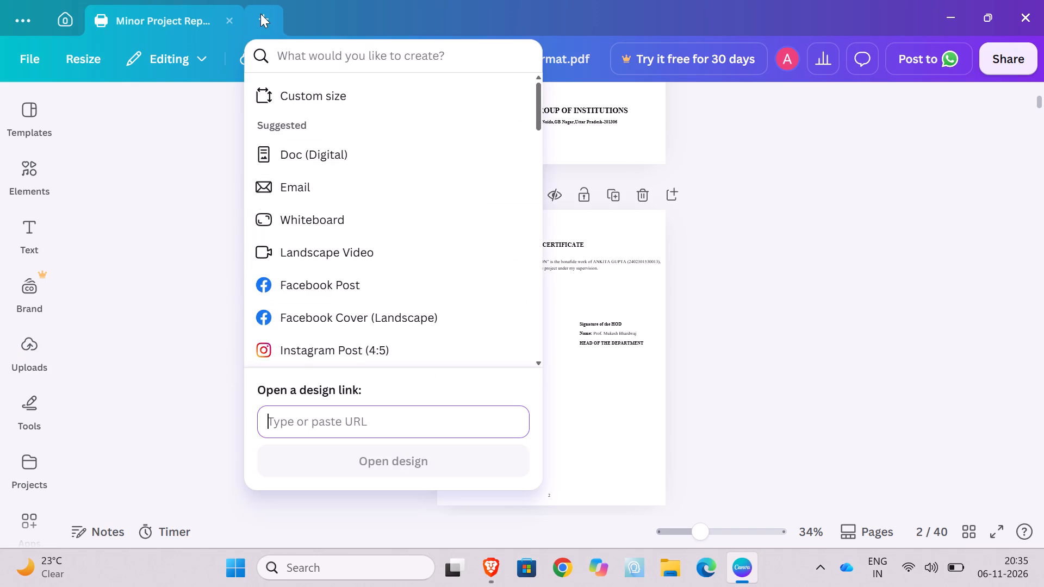
{"action": "scroll", "coordinate": [306, 249], "scroll_direction": "down", "scroll_amount": 3}
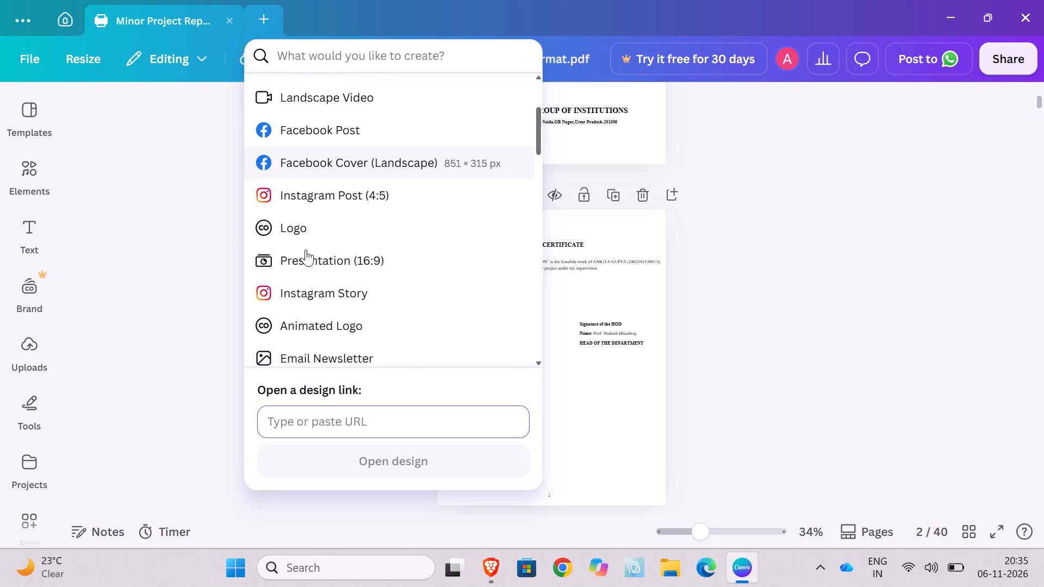
{"action": "scroll", "coordinate": [306, 249], "scroll_direction": "down", "scroll_amount": 5}
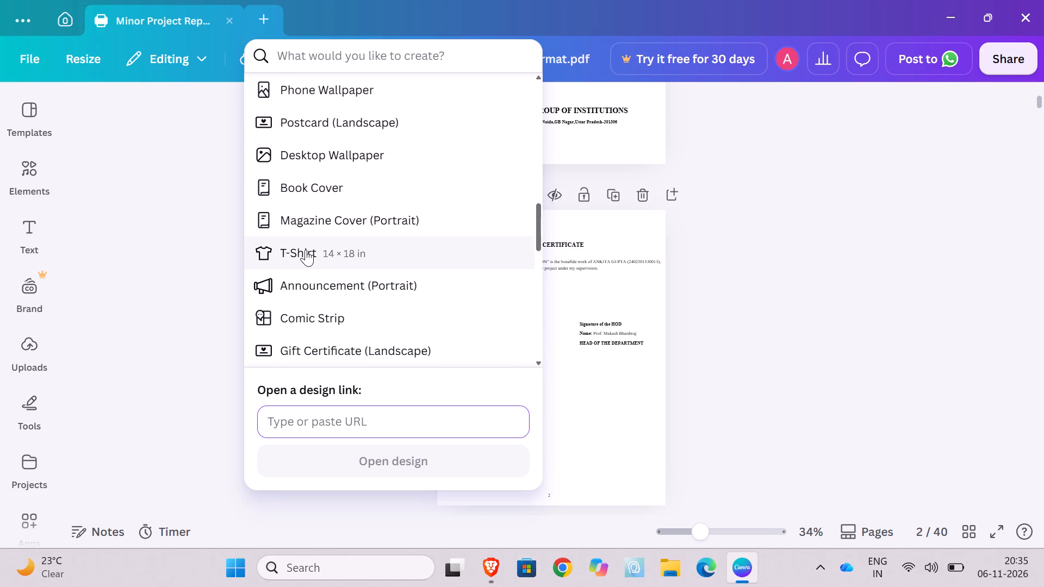
{"action": "scroll", "coordinate": [306, 249], "scroll_direction": "down", "scroll_amount": 5}
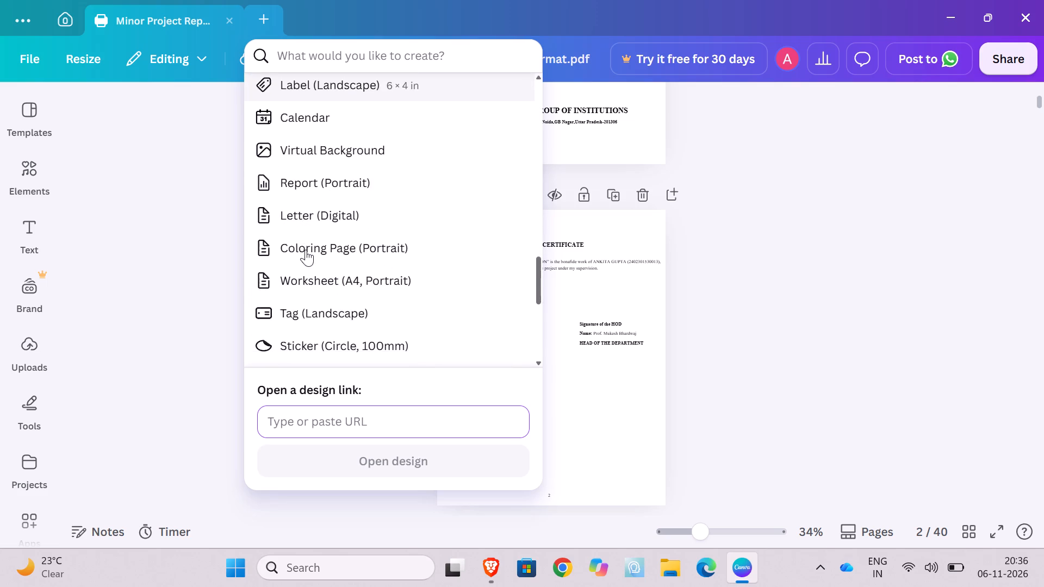
{"action": "scroll", "coordinate": [306, 249], "scroll_direction": "down", "scroll_amount": 6}
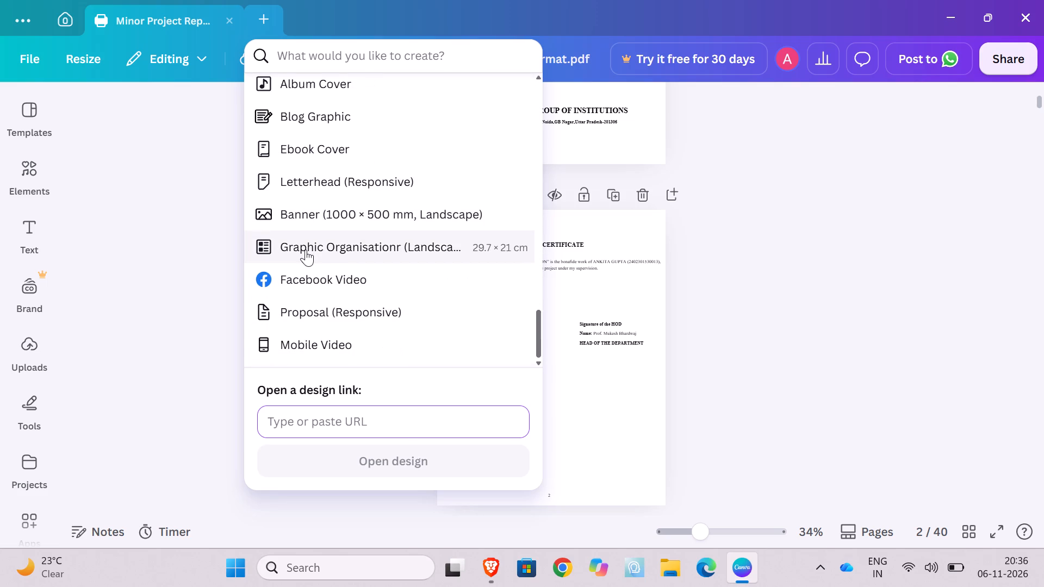
{"action": "scroll", "coordinate": [306, 249], "scroll_direction": "down", "scroll_amount": 3}
{"action": "scroll", "coordinate": [306, 249], "scroll_direction": "up", "scroll_amount": 15}
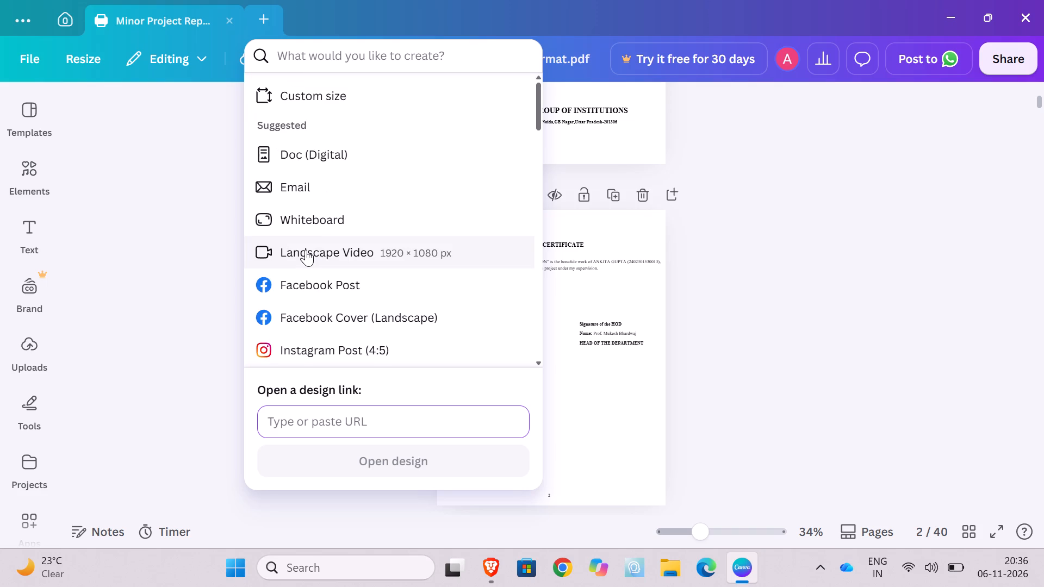
{"action": "left_click", "coordinate": [399, 23]}
{"action": "left_click", "coordinate": [399, 23]}
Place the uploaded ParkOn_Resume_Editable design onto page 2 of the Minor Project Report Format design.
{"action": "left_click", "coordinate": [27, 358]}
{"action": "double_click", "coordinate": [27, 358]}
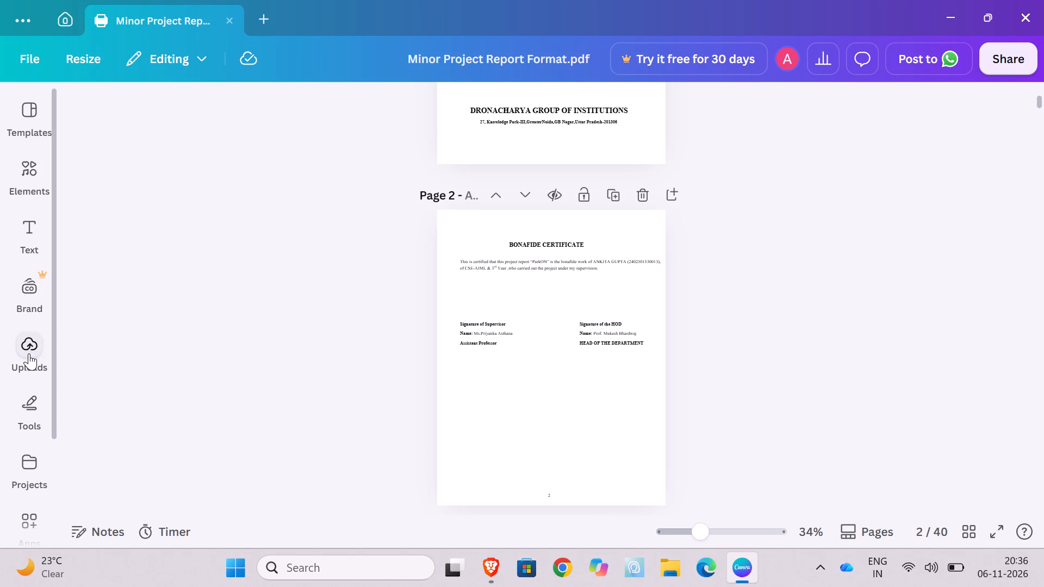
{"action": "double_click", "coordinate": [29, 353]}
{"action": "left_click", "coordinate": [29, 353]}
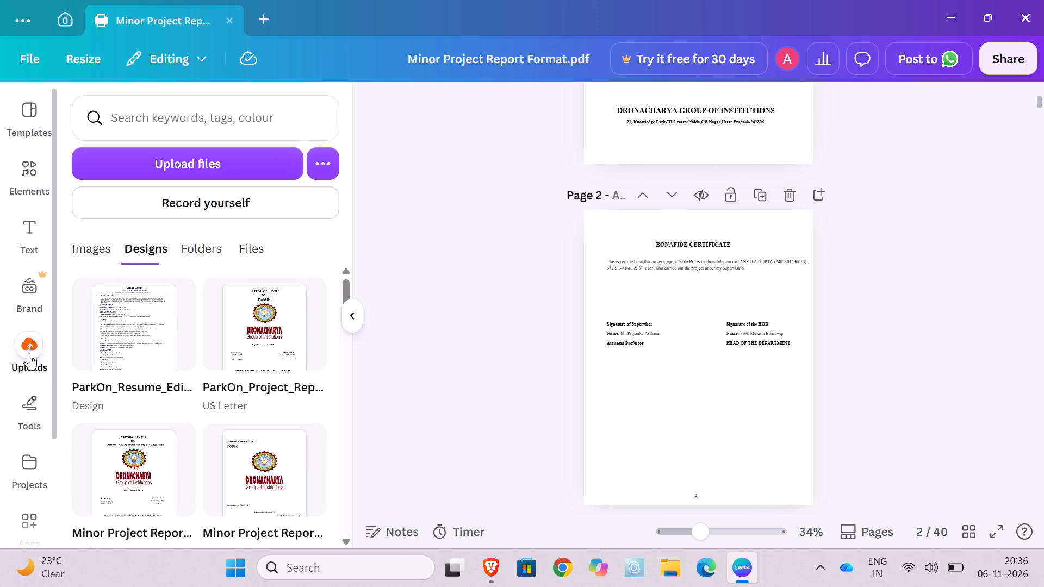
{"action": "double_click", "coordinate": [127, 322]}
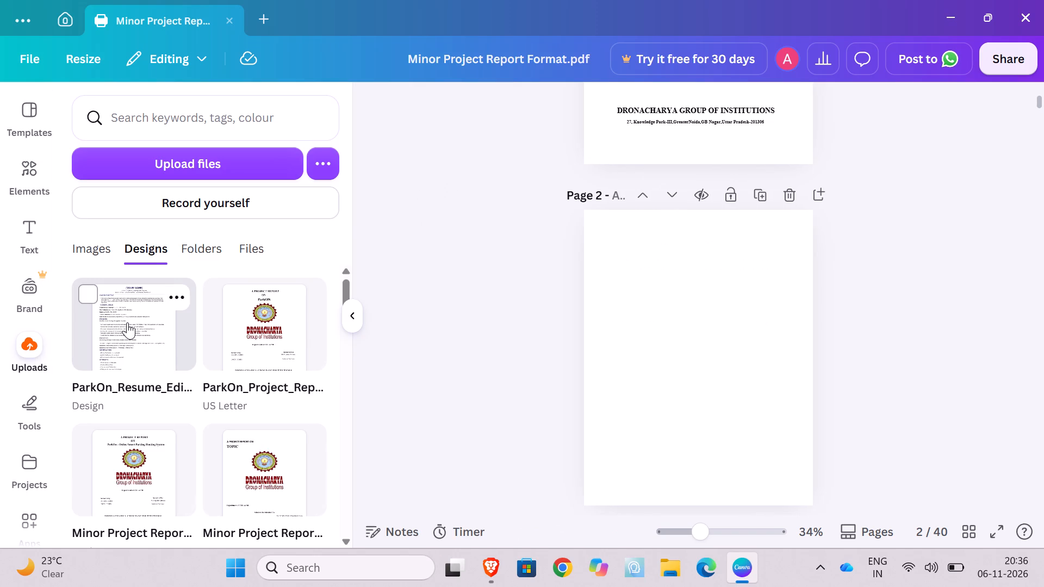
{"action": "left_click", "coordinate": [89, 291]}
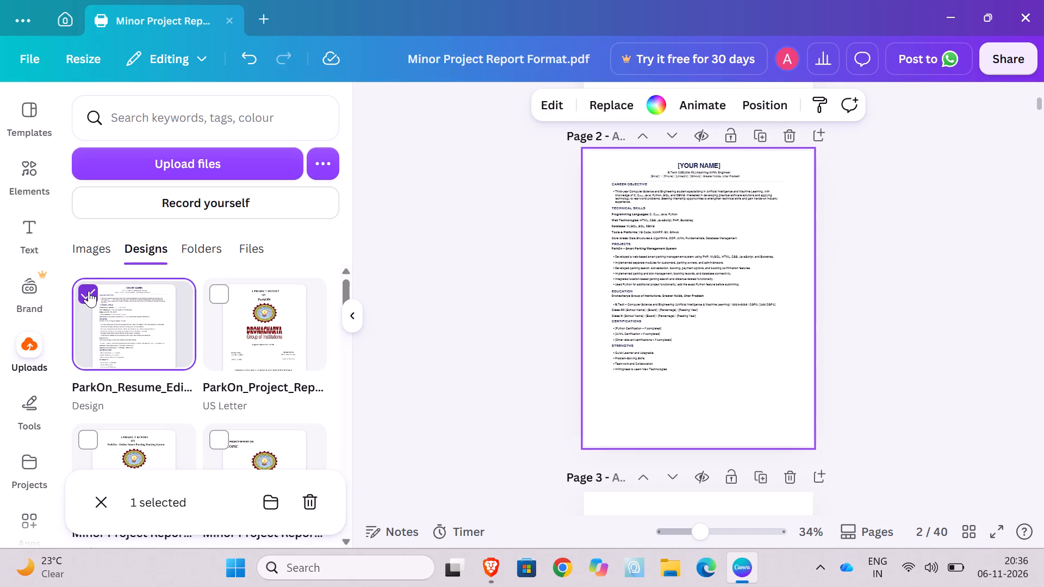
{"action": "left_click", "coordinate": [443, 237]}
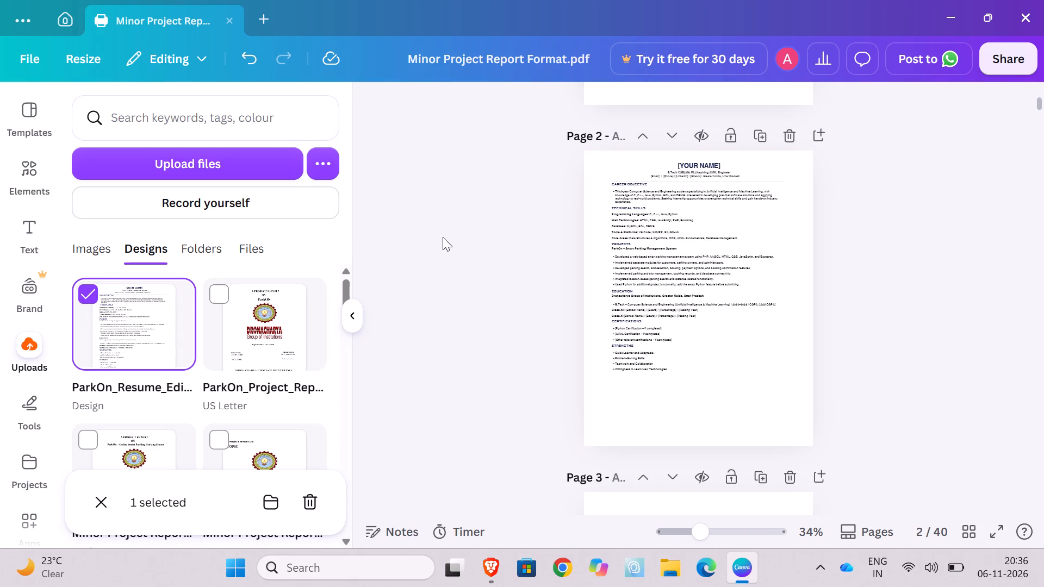
Delete page 2 of the Minor Project Report Format design.
{"action": "scroll", "coordinate": [546, 301], "scroll_direction": "up", "scroll_amount": 3}
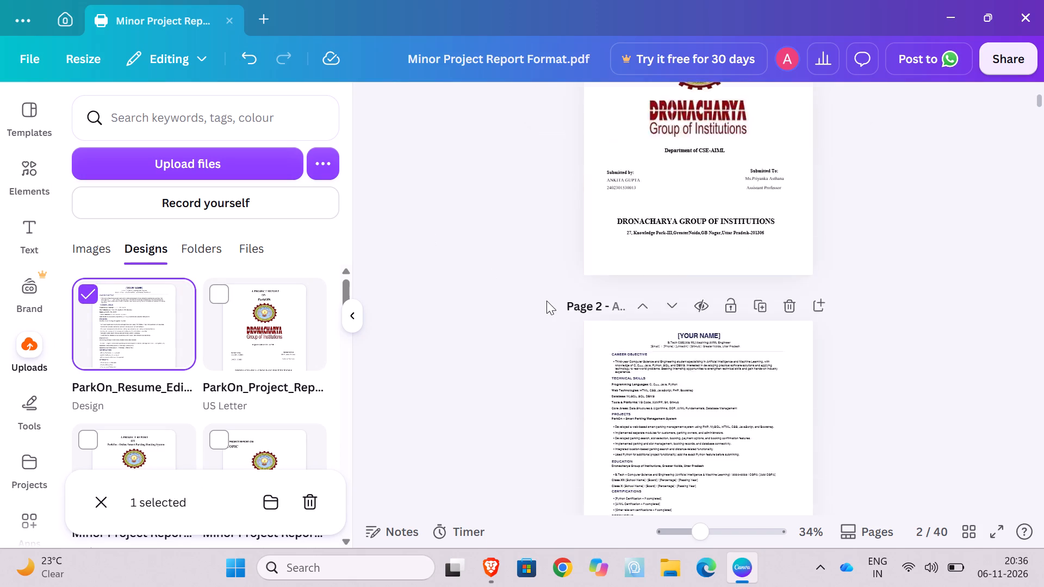
{"action": "scroll", "coordinate": [546, 301], "scroll_direction": "up", "scroll_amount": 1}
{"action": "scroll", "coordinate": [546, 301], "scroll_direction": "down", "scroll_amount": 2}
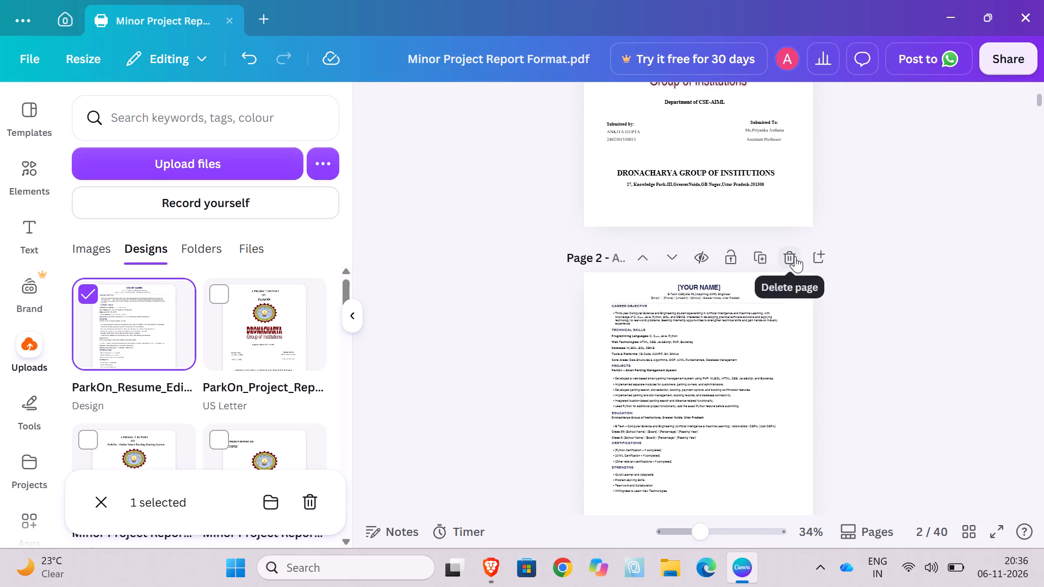
{"action": "left_click", "coordinate": [795, 256]}
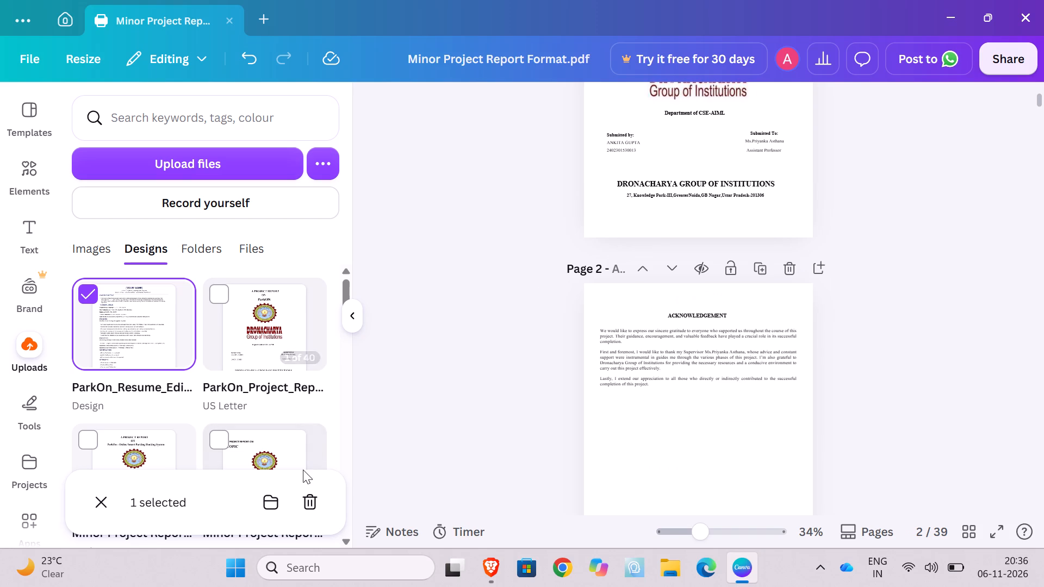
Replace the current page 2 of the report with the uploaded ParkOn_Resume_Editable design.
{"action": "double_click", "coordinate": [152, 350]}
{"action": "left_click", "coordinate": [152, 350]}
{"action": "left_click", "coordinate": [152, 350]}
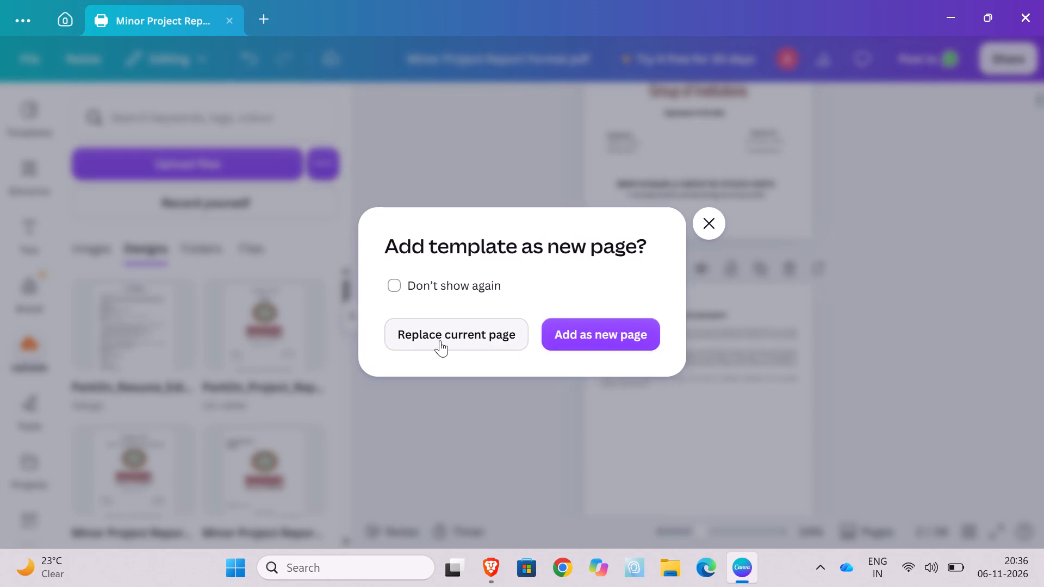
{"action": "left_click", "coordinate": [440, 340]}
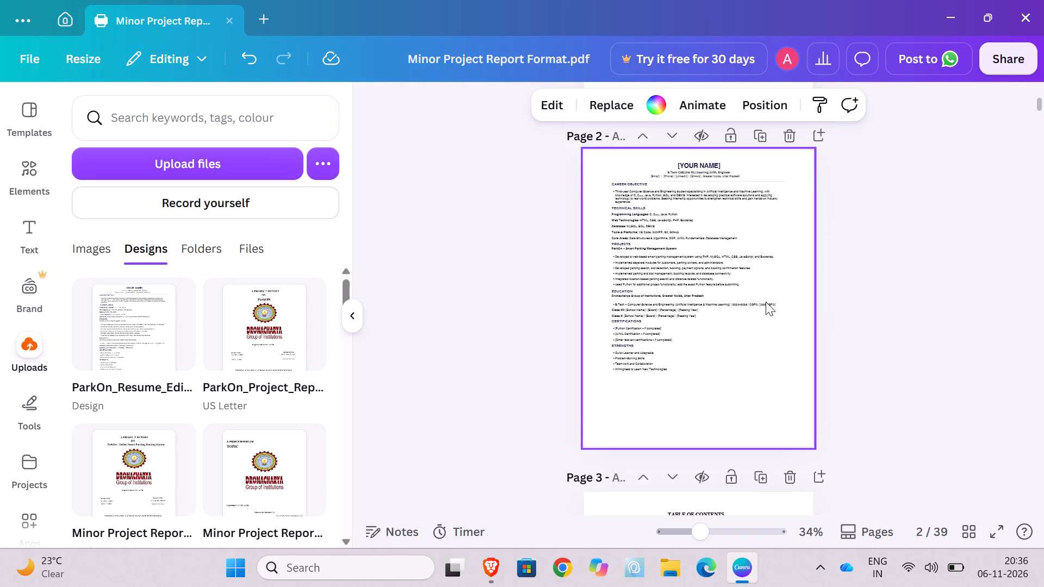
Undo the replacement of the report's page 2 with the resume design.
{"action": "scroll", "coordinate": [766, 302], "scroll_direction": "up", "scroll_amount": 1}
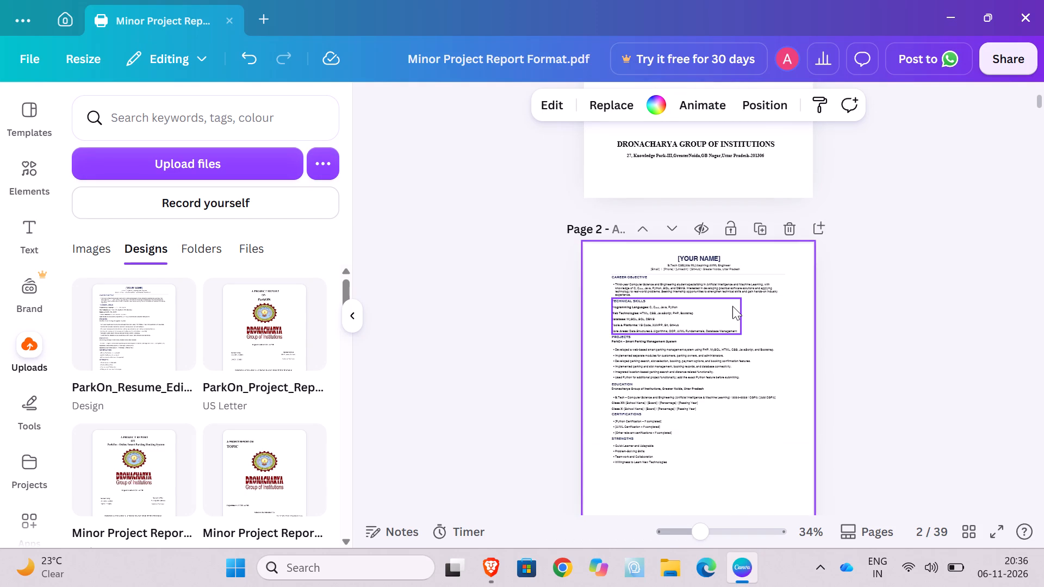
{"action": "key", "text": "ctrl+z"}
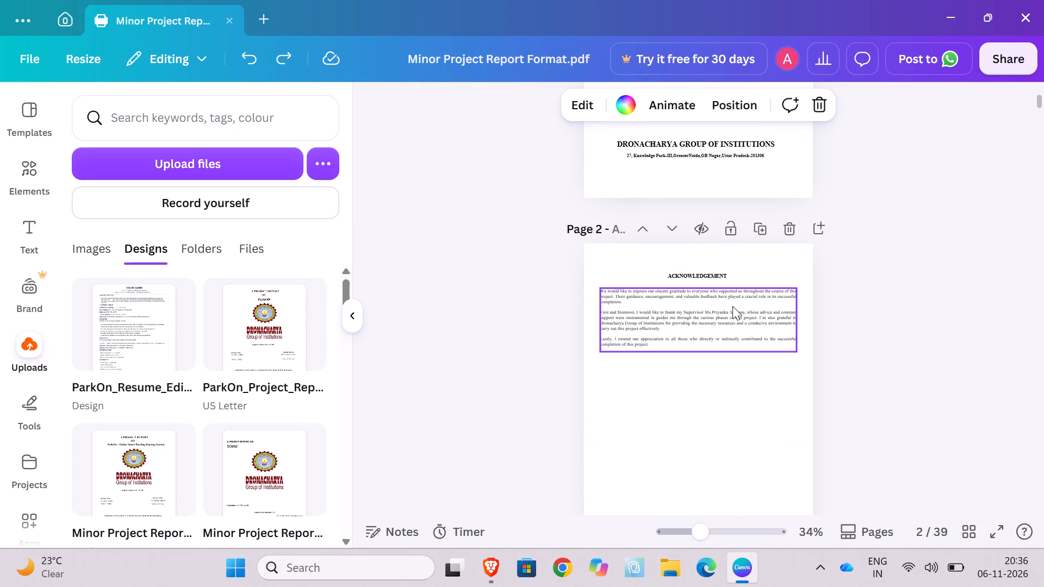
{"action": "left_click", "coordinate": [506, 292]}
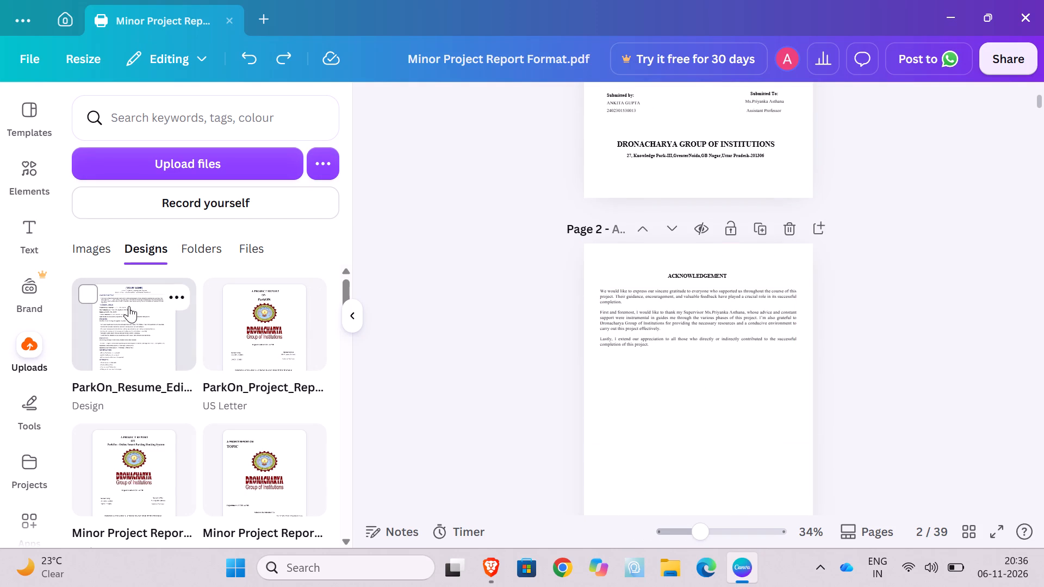
Open the uploaded ParkOn_Resume_Editable design in a new tab of its own.
{"action": "left_click", "coordinate": [178, 298]}
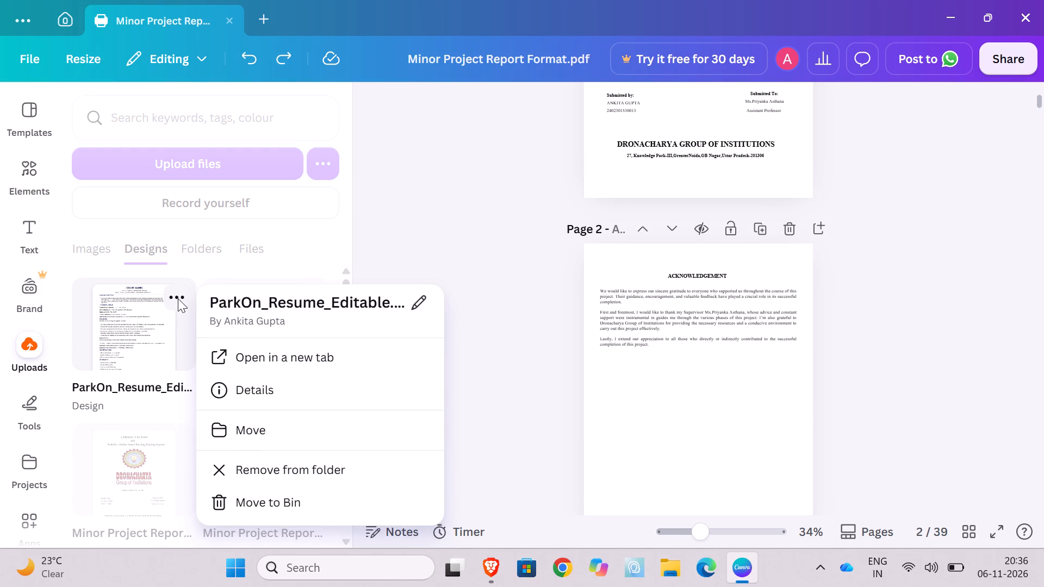
{"action": "left_click", "coordinate": [285, 362]}
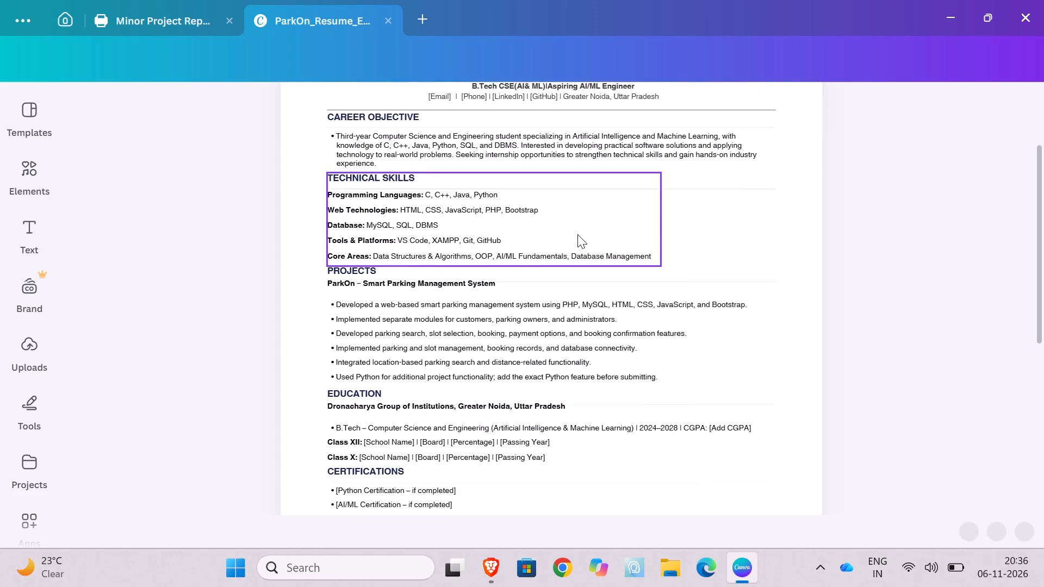
Open the [Email] placeholder in the resume header for editing and select its text.
{"action": "scroll", "coordinate": [577, 234], "scroll_direction": "up", "scroll_amount": 2}
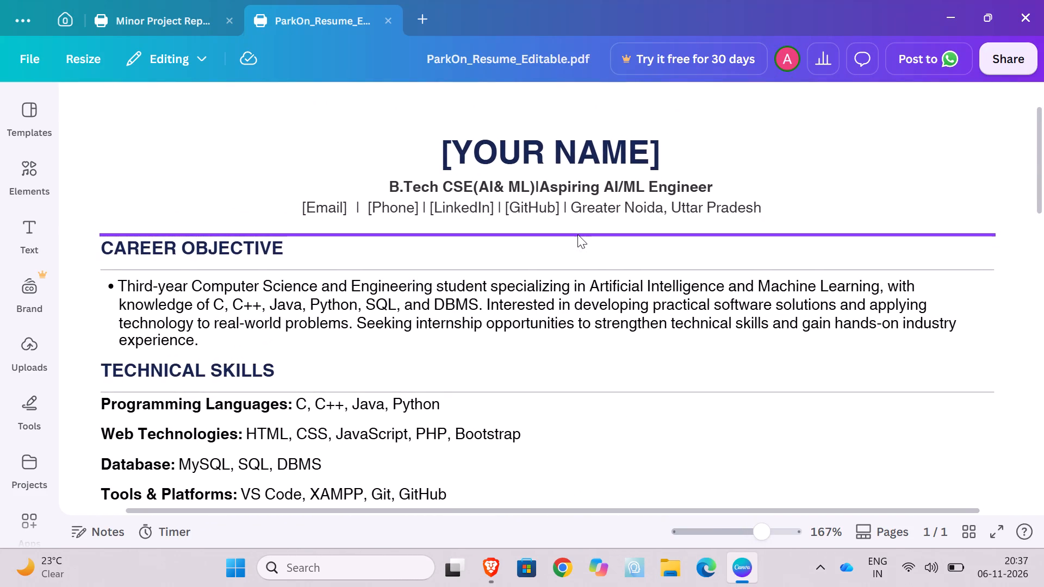
{"action": "left_click", "coordinate": [344, 207]}
{"action": "double_click", "coordinate": [339, 207]}
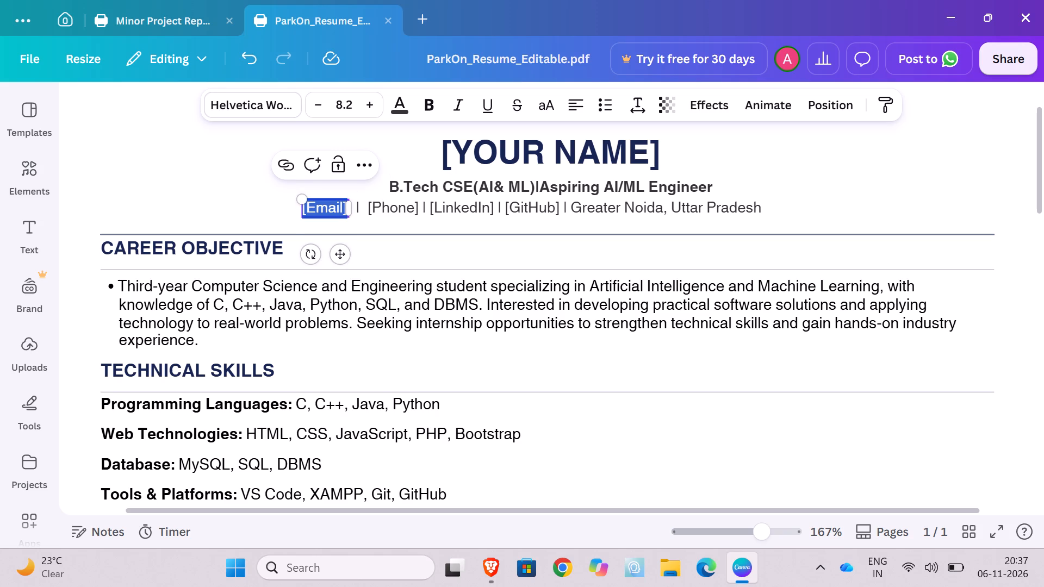
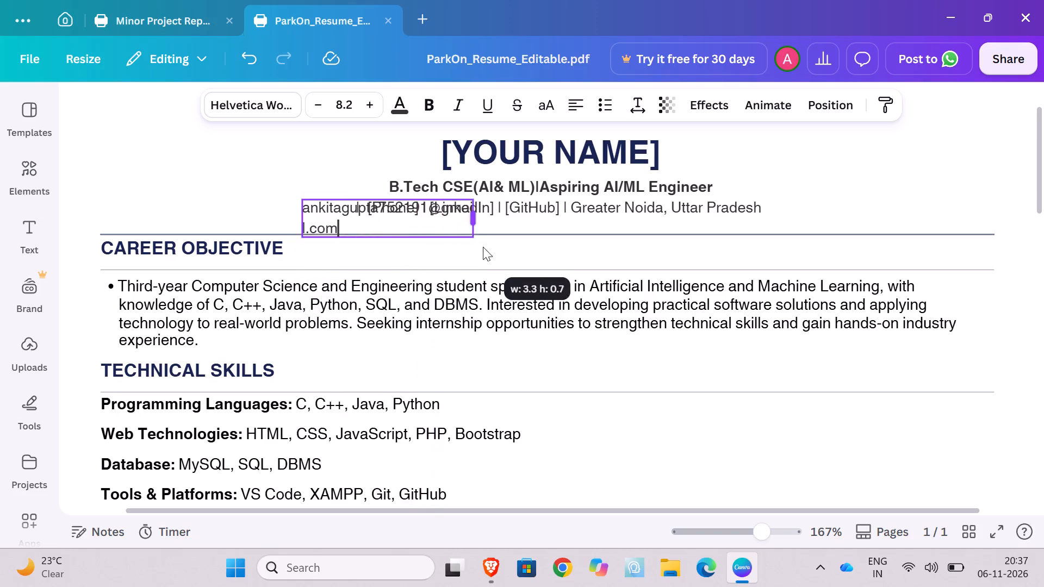
Widen the email text box in the resume header so the address fits on a single line.
{"action": "left_click_drag", "start_coordinate": [483, 247], "coordinate": [544, 243]}
{"action": "left_click", "coordinate": [484, 241]}
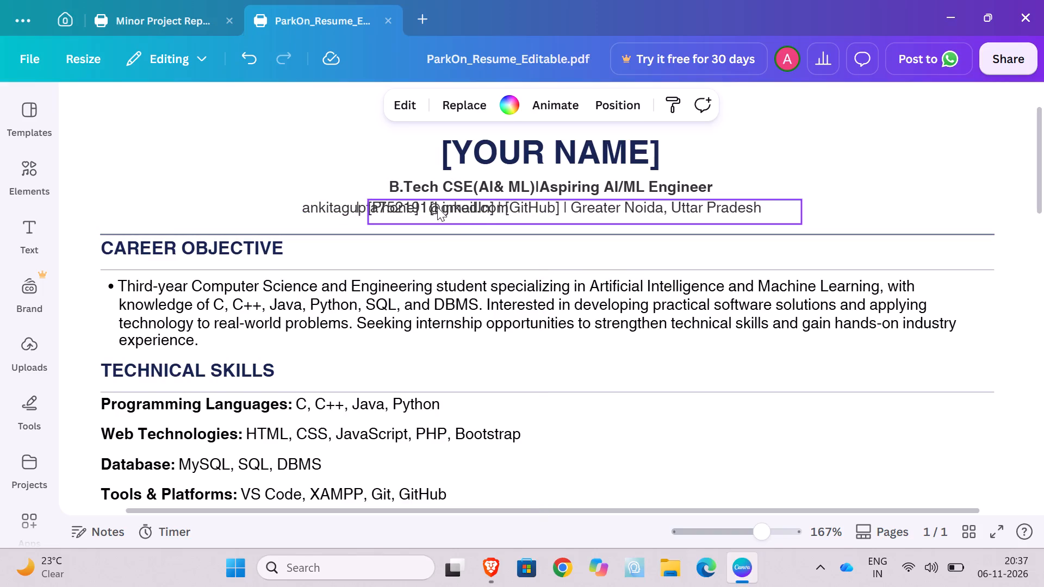
Move the email text box along the contact line toward the page's left margin, ahead of the [Phone] placeholder.
{"action": "left_click", "coordinate": [327, 197]}
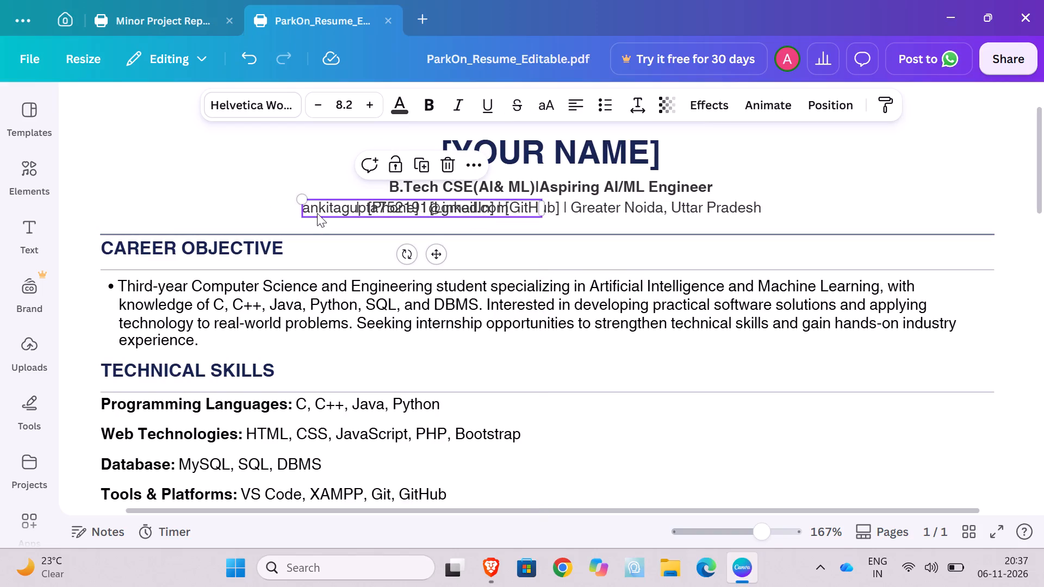
{"action": "left_click_drag", "start_coordinate": [320, 210], "coordinate": [177, 211]}
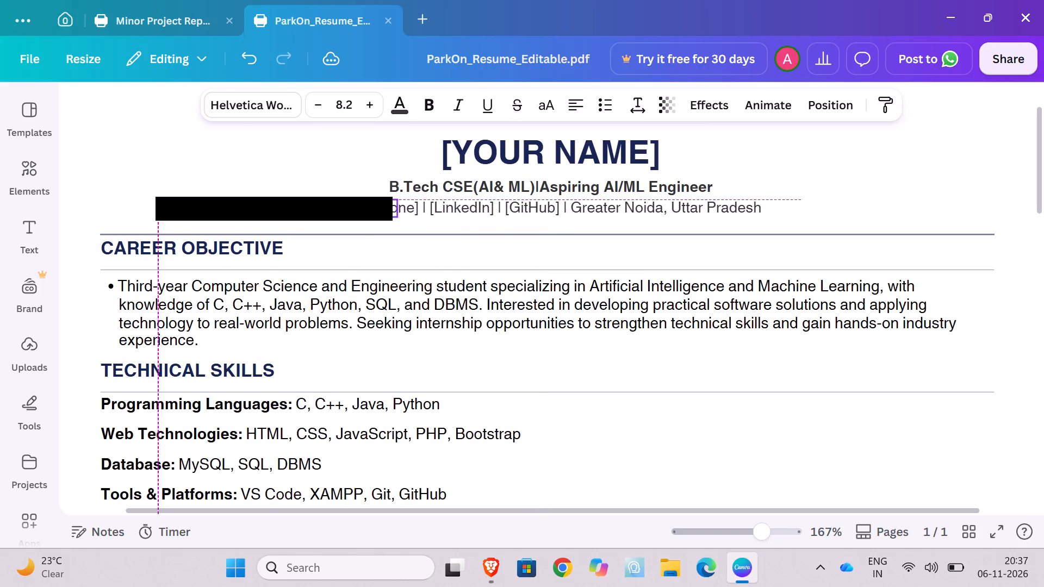
{"action": "left_click_drag", "start_coordinate": [177, 211], "coordinate": [165, 209]}
Delete the [Phone] placeholder text from the contact line, keeping the [LinkedIn], [GitHub] and location entries.
{"action": "left_click", "coordinate": [400, 212]}
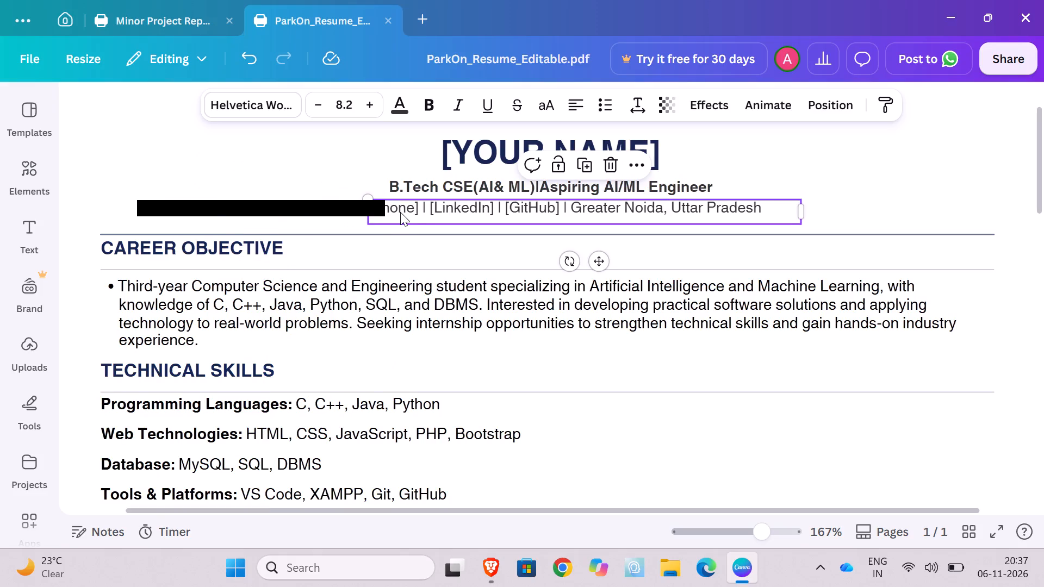
{"action": "double_click", "coordinate": [400, 211]}
{"action": "left_click", "coordinate": [409, 208]}
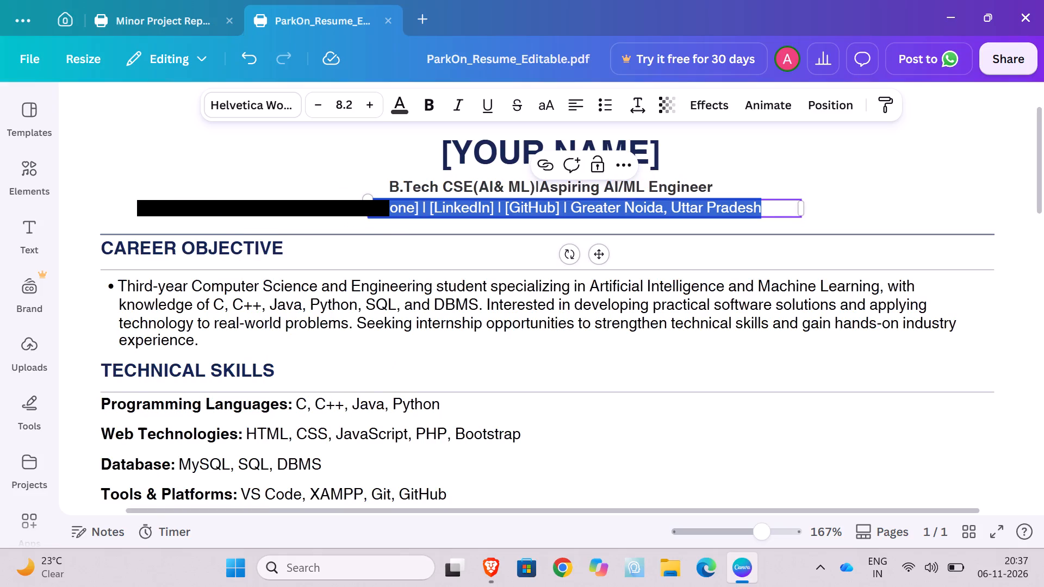
{"action": "left_click", "coordinate": [421, 208]}
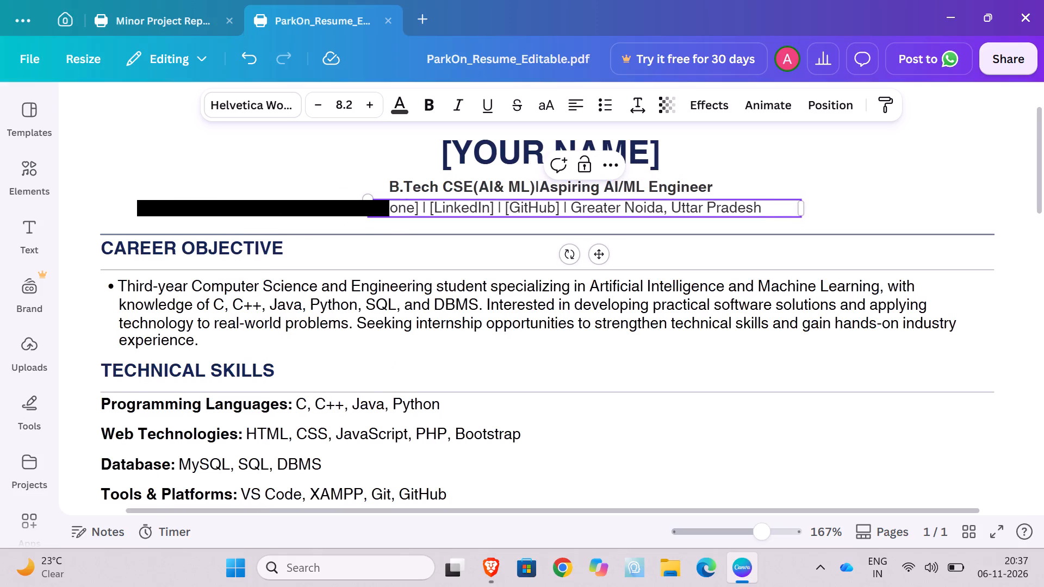
{"action": "key", "text": "BackSpace"}
{"action": "key", "text": "BackSpace"}
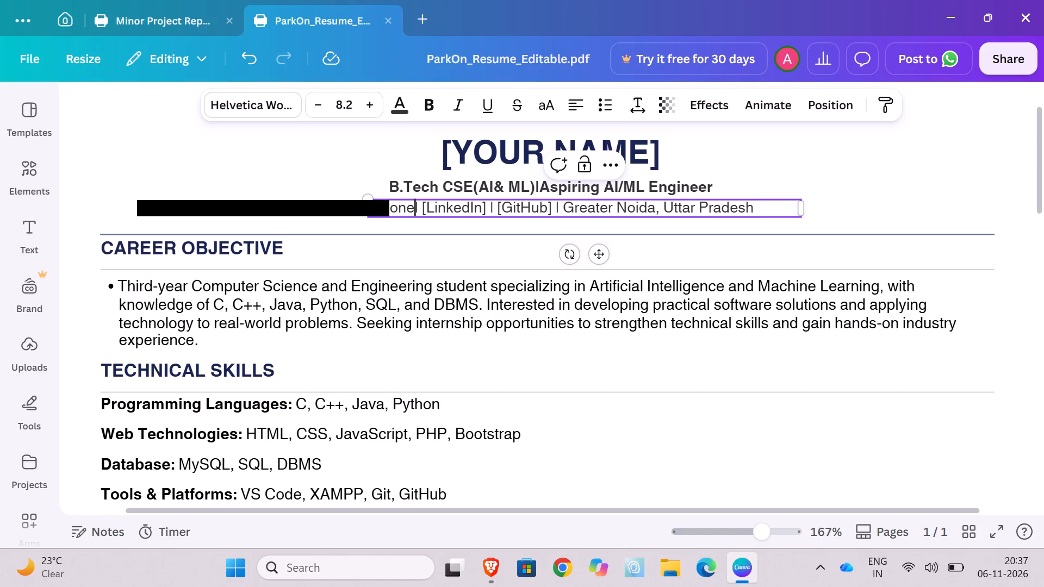
{"action": "key", "text": "BackSpace"}
{"action": "key", "text": "BackSpace"}
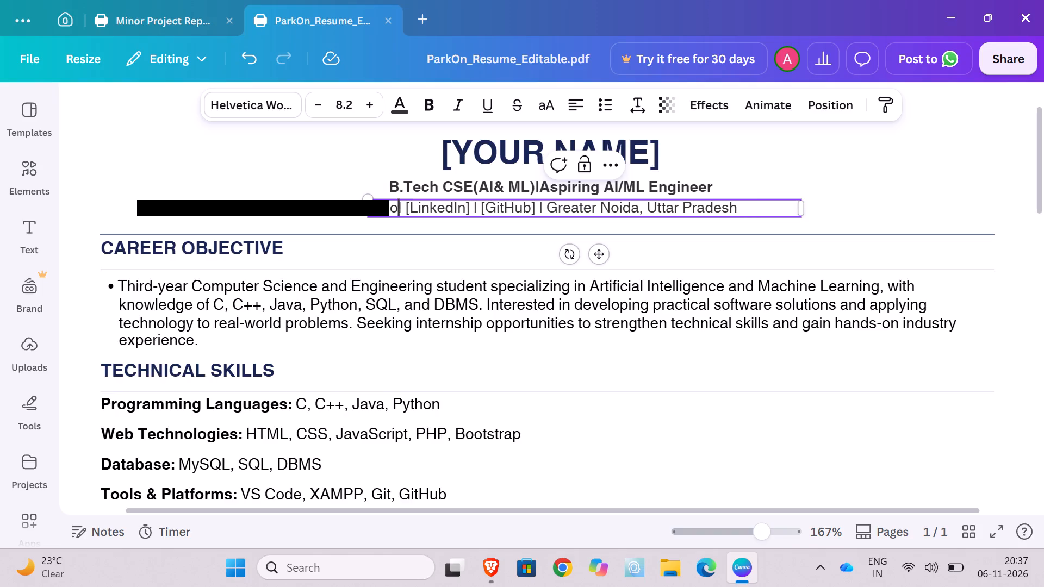
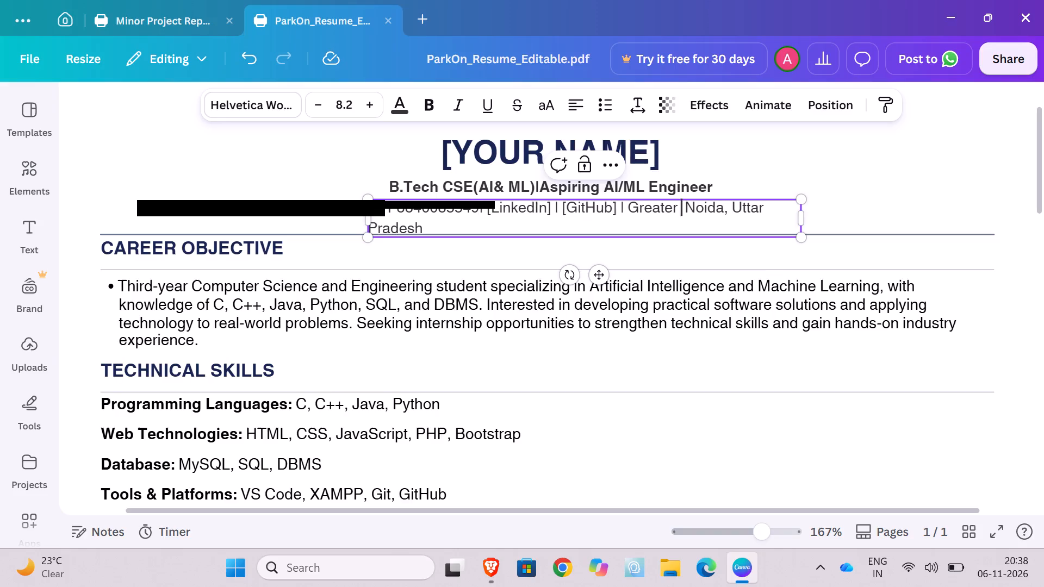
Insert a space after the phone number in the contact line, ahead of the separator before [LinkedIn].
{"action": "left_click", "coordinate": [477, 204]}
{"action": "key", "text": "space"}
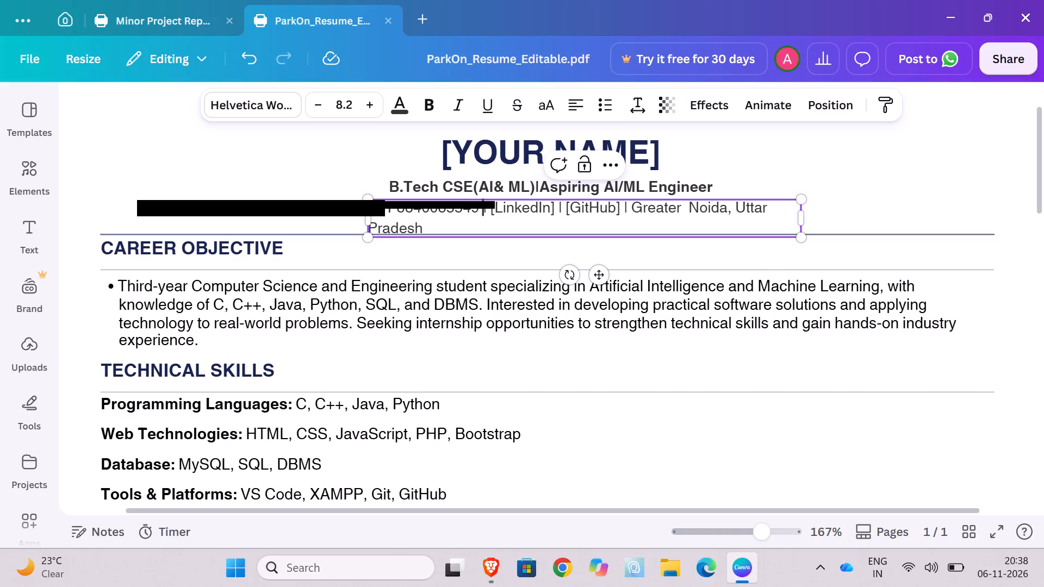
Switch to the Brave browser and search for linkedin in a new tab.
{"action": "left_click", "coordinate": [490, 561]}
{"action": "left_click", "coordinate": [818, 14]}
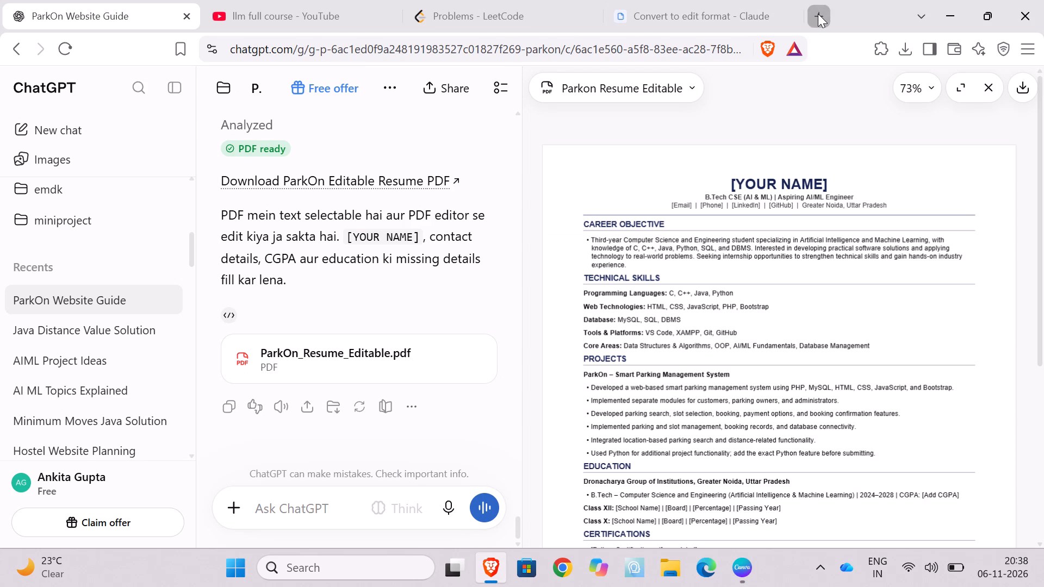
{"action": "left_click", "coordinate": [526, 260]}
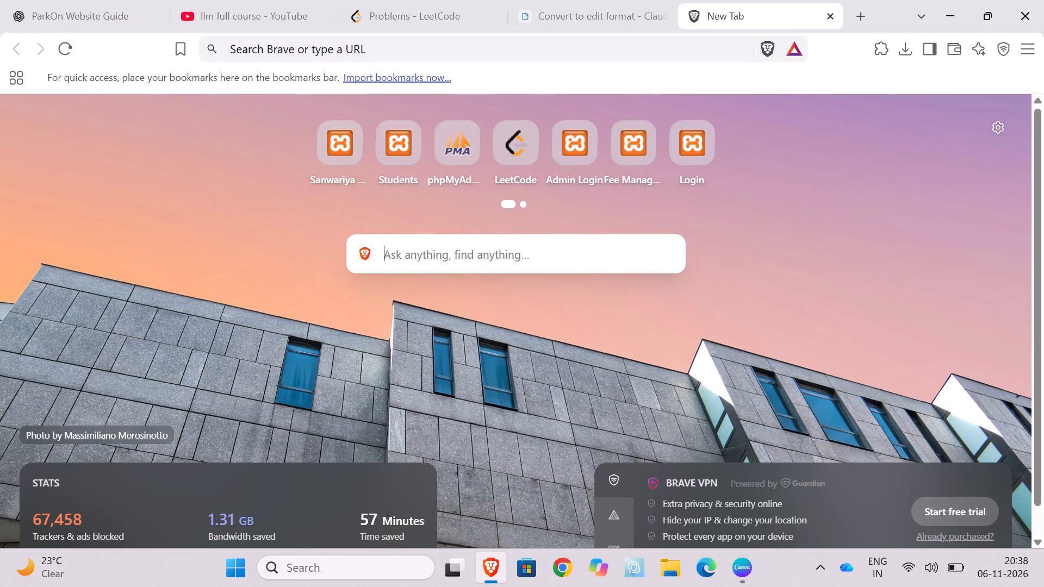
{"action": "type", "text": "lin"}
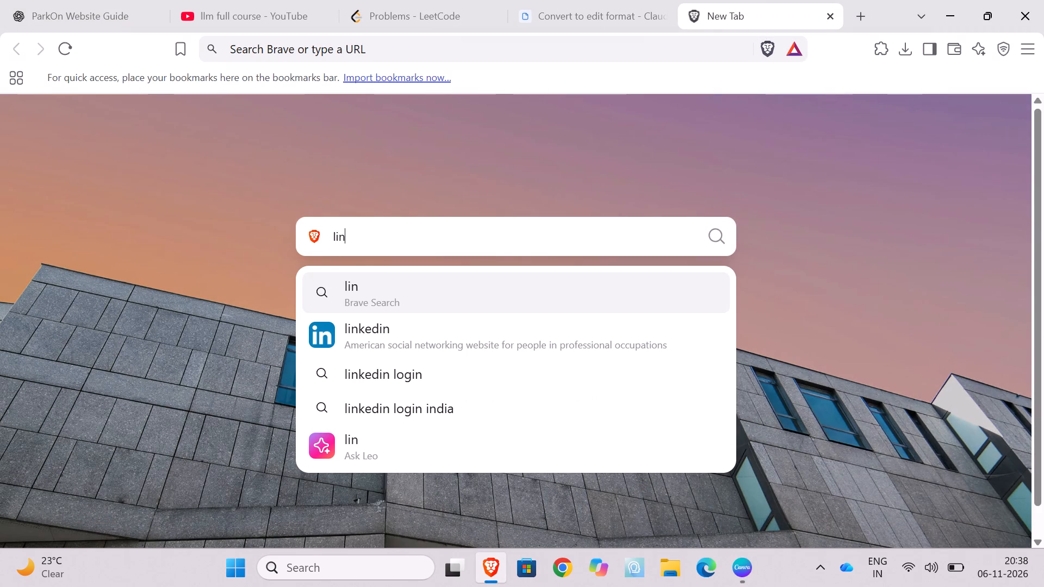
{"action": "double_click", "coordinate": [508, 321]}
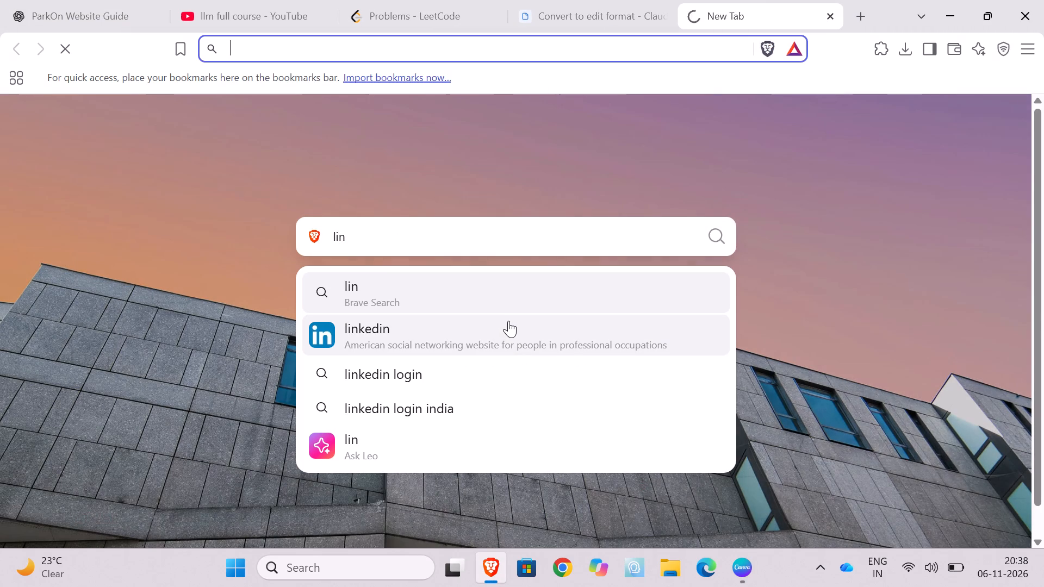
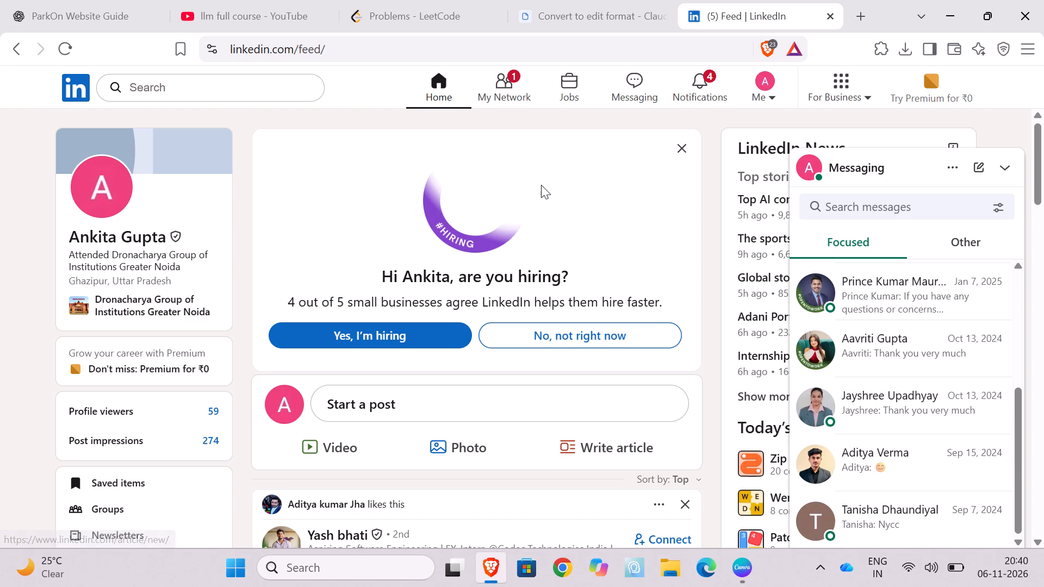
Dismiss the LinkedIn hiring question with No, not right now and open the account owner's own profile page.
{"action": "left_click", "coordinate": [510, 328]}
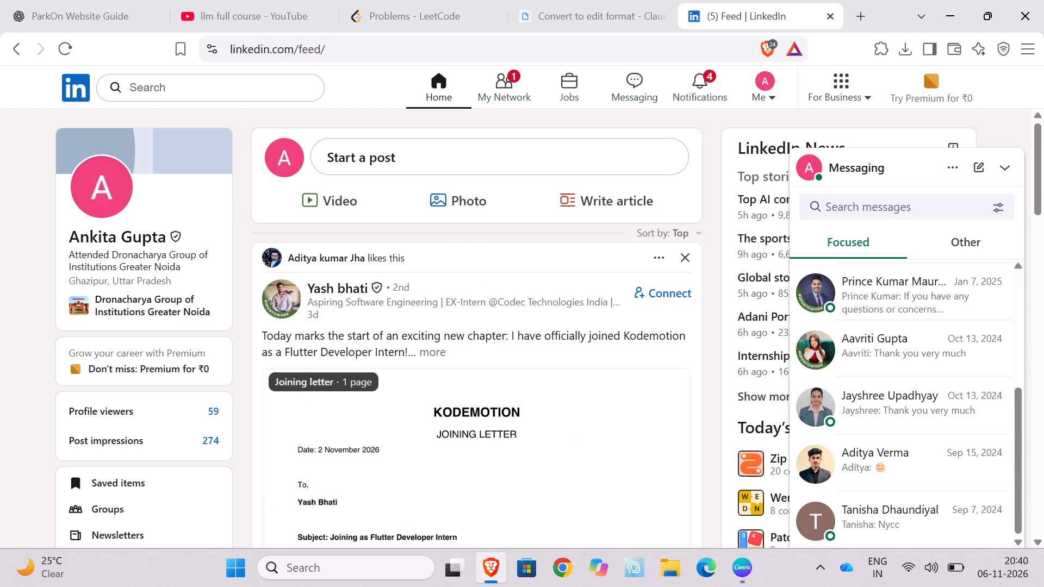
{"action": "scroll", "coordinate": [510, 328], "scroll_direction": "down", "scroll_amount": 3}
{"action": "scroll", "coordinate": [510, 328], "scroll_direction": "up", "scroll_amount": 4}
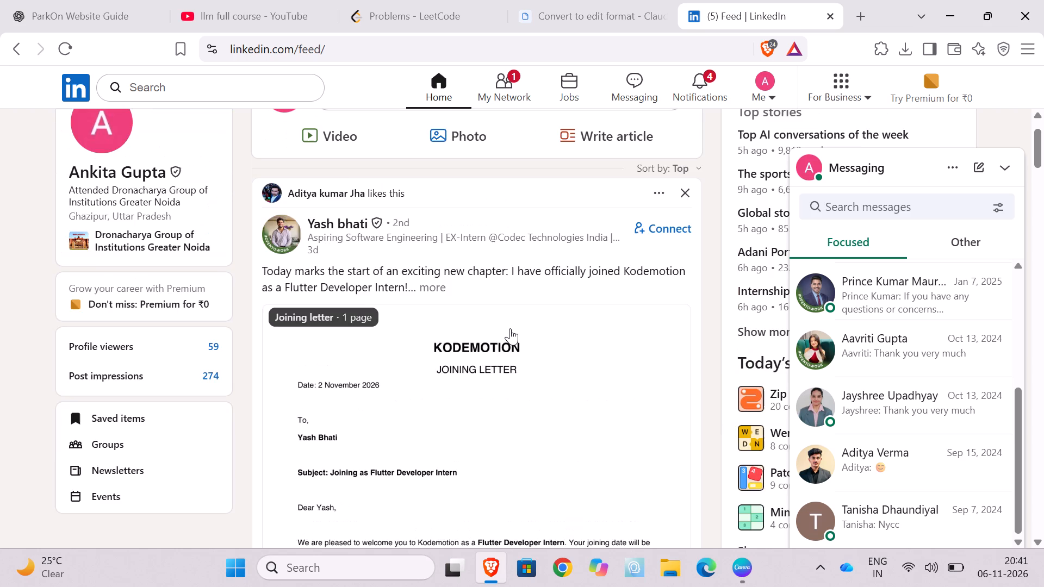
{"action": "double_click", "coordinate": [108, 203]}
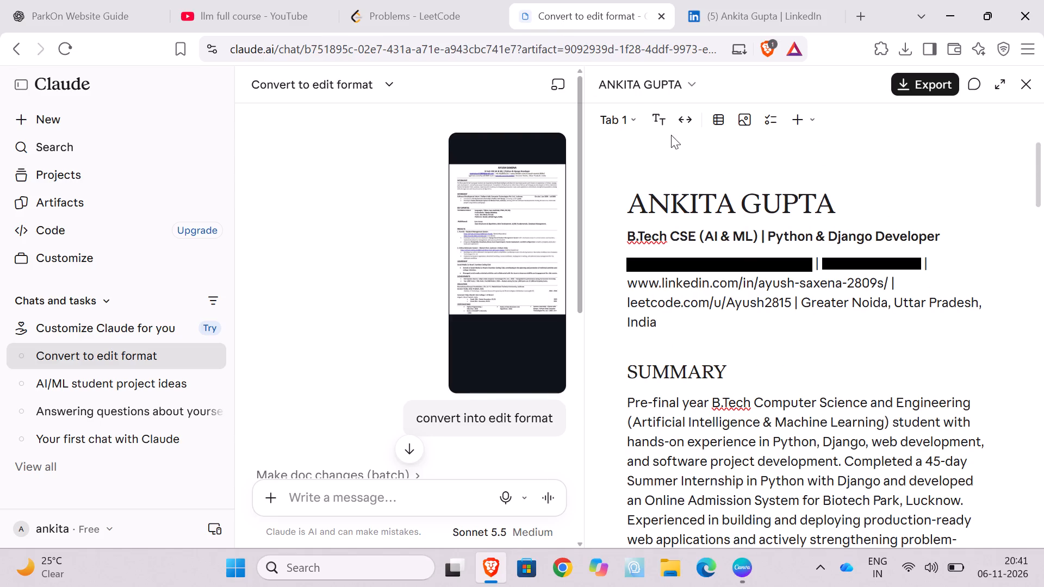
{"action": "left_click", "coordinate": [711, 15]}
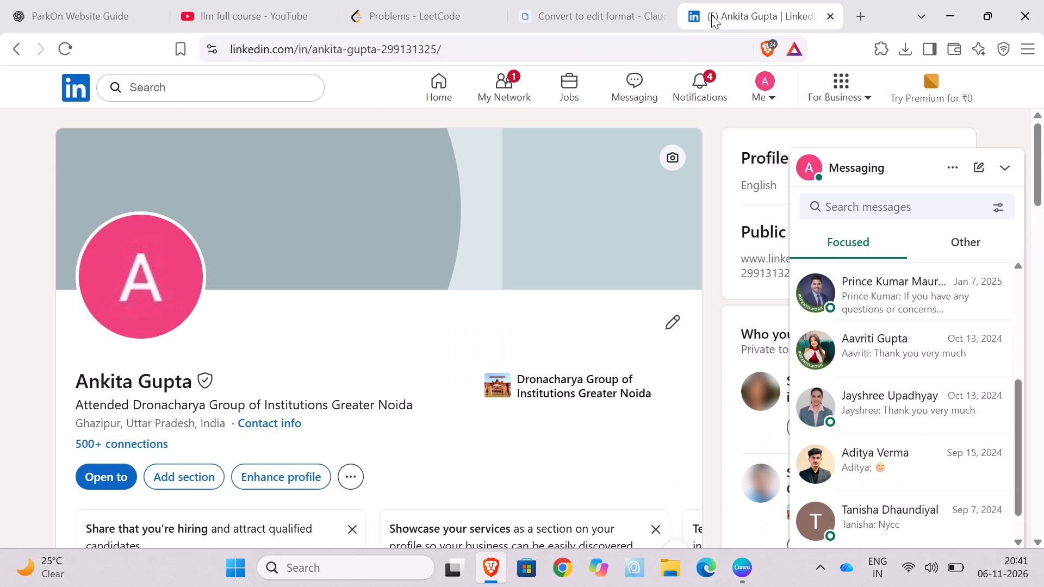
{"action": "left_click_drag", "start_coordinate": [449, 48], "coordinate": [217, 38]}
{"action": "key", "text": "ctrl+c"}
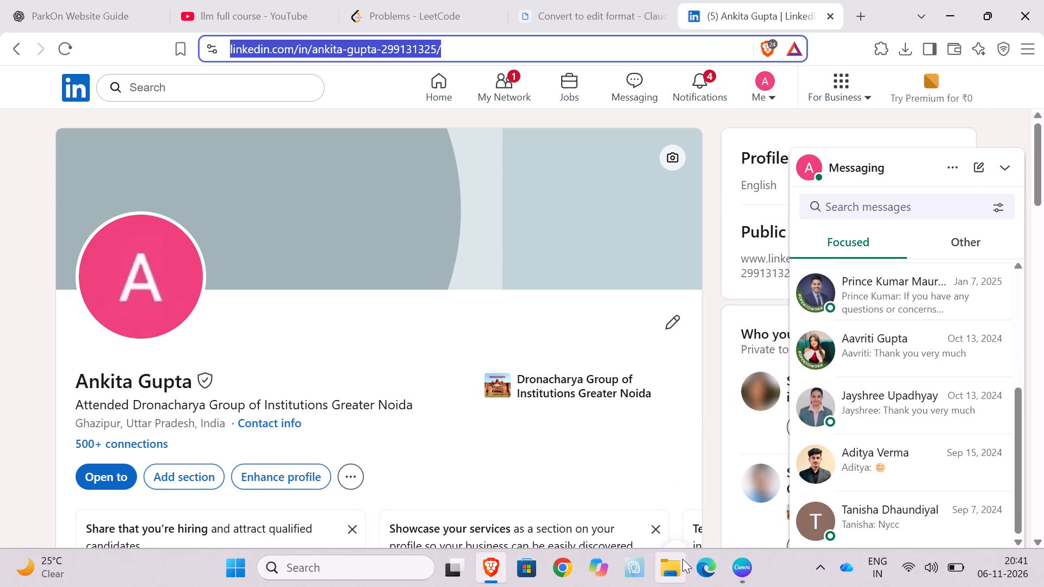
Switch to Canva and replace the [LinkedIn] placeholder in the contact line with the copied profile address.
{"action": "left_click", "coordinate": [735, 578]}
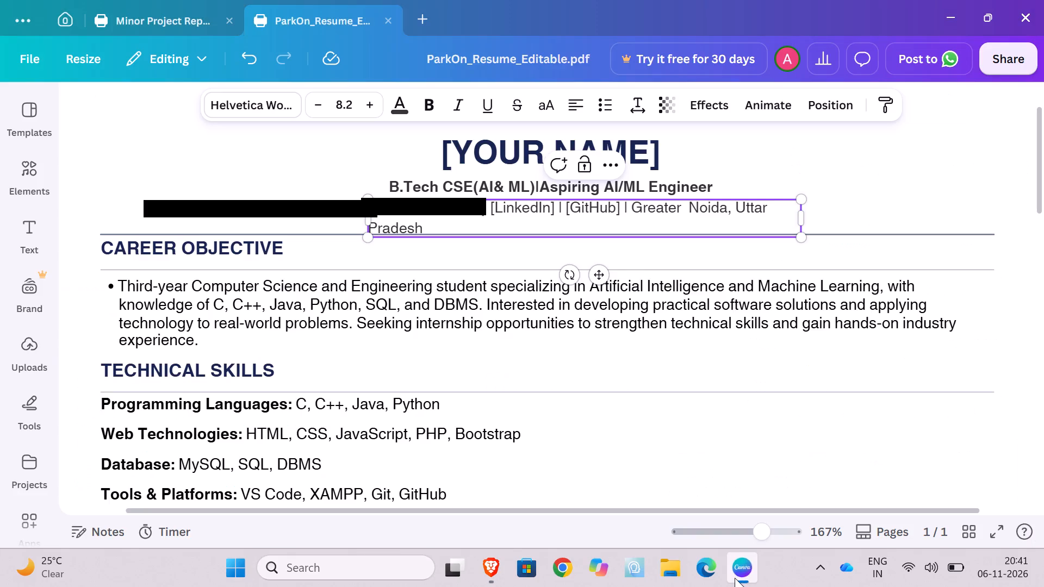
{"action": "left_click", "coordinate": [557, 208]}
{"action": "key", "text": "BackSpace"}
{"action": "key", "text": "BackSpace"}
{"action": "key", "text": "BackSpace"}
{"action": "key", "text": "BackSpace"}
{"action": "key", "text": "BackSpace"}
{"action": "key", "text": "BackSpace"}
{"action": "key", "text": "BackSpace"}
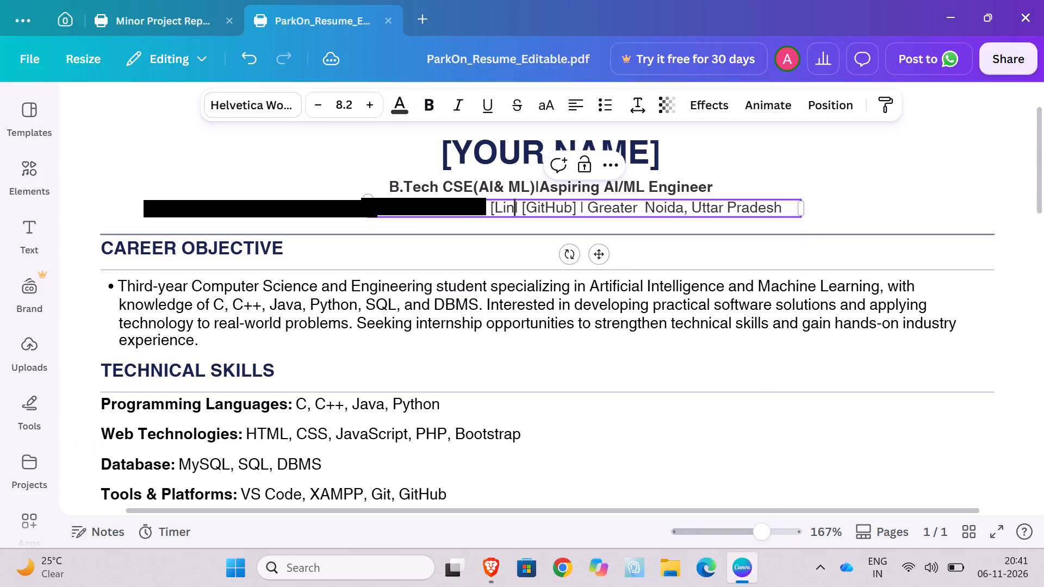
{"action": "key", "text": "BackSpace"}
{"action": "key", "text": "BackSpace"}
{"action": "key", "text": "BackSpace"}
{"action": "key", "text": "BackSpace"}
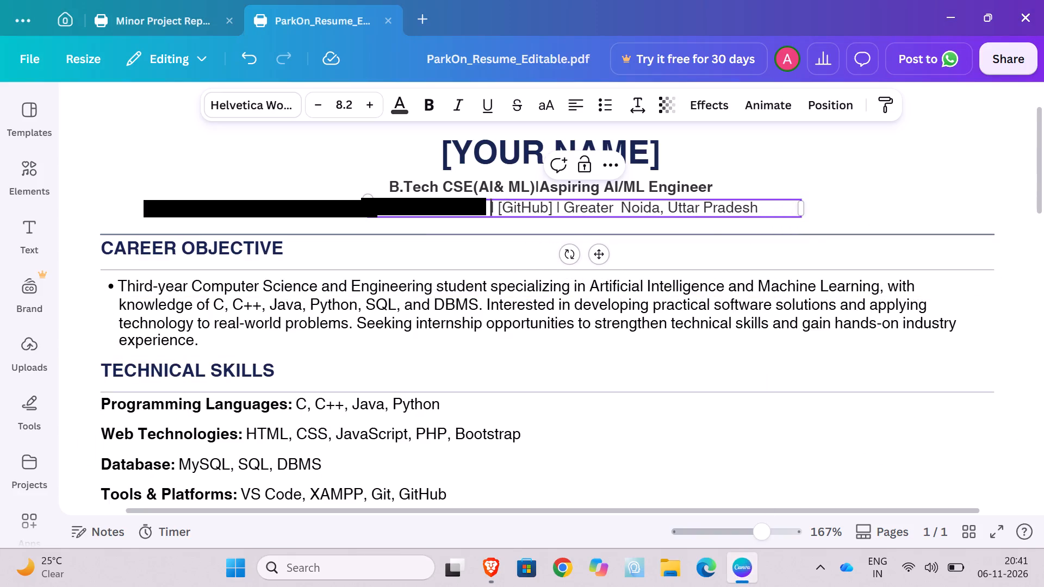
{"action": "key", "text": "ctrl+v"}
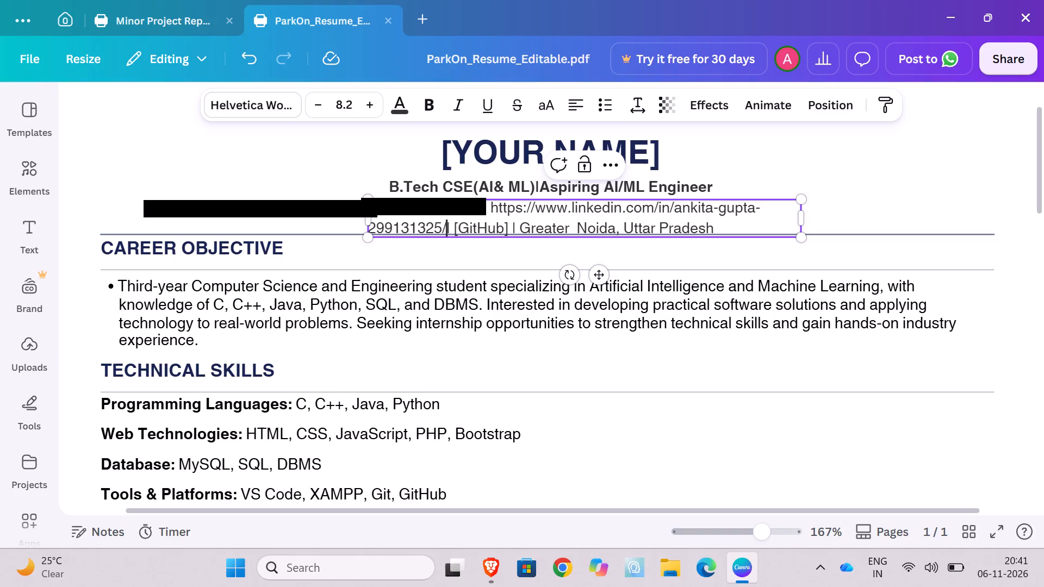
Widen the contact text box so the whole LinkedIn address fits on its first line.
{"action": "left_click_drag", "start_coordinate": [807, 220], "coordinate": [866, 213]}
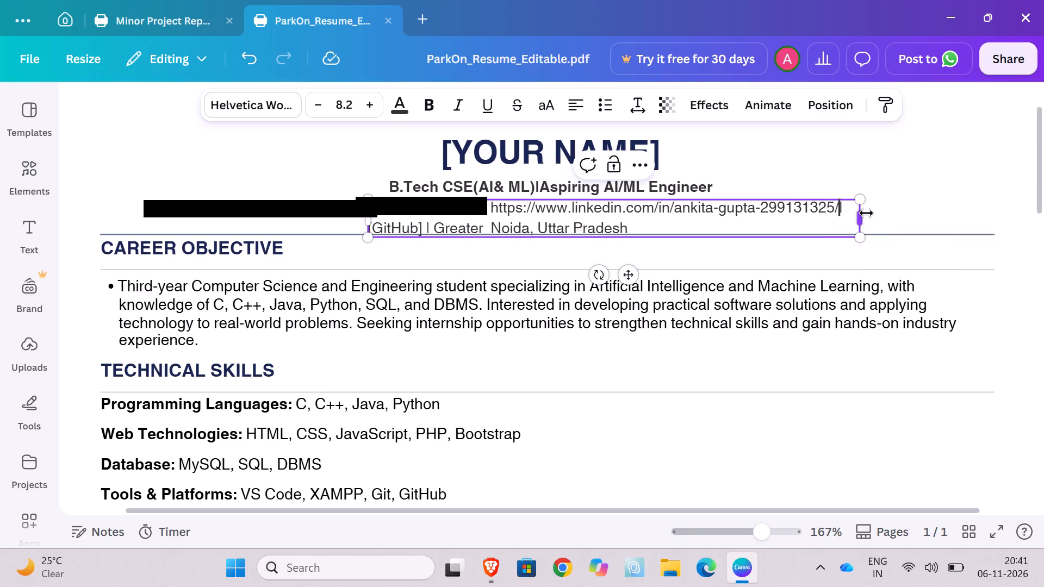
Delete the [GitHub] placeholder and insert a line break before the separator preceding Greater Noida, Uttar Pradesh.
{"action": "left_click", "coordinate": [423, 227]}
{"action": "key", "text": "BackSpace"}
{"action": "key", "text": "BackSpace"}
{"action": "key", "text": "BackSpace"}
{"action": "key", "text": "BackSpace"}
{"action": "key", "text": "BackSpace"}
{"action": "key", "text": "BackSpace"}
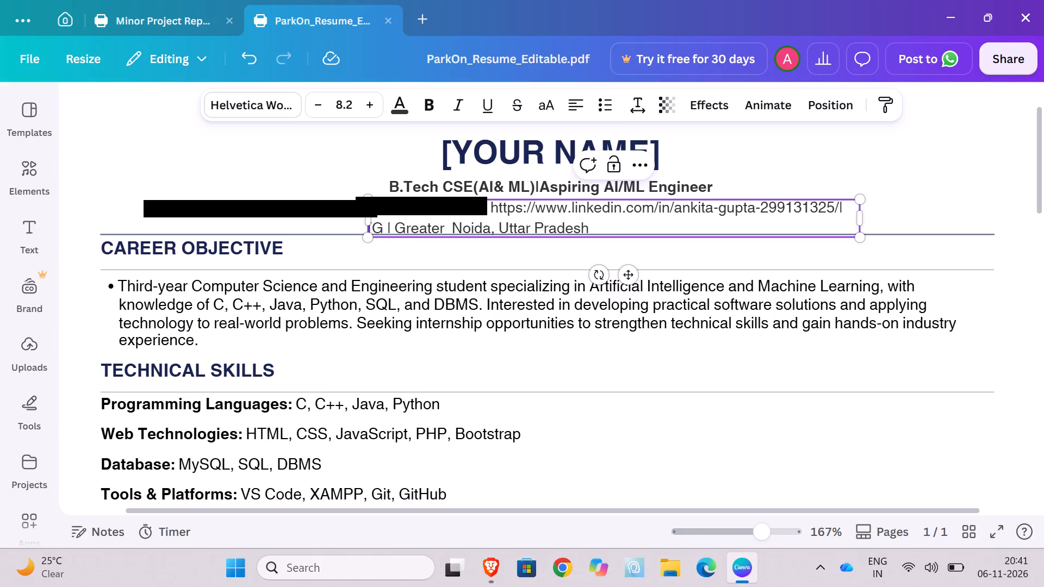
{"action": "key", "text": "BackSpace"}
{"action": "key", "text": "BackSpace"}
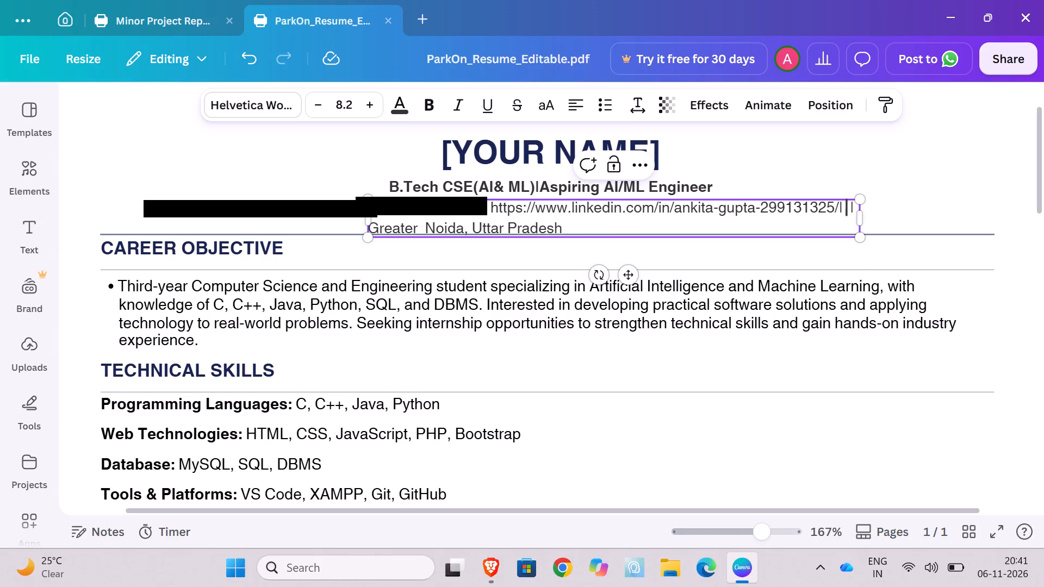
{"action": "key", "text": "Return"}
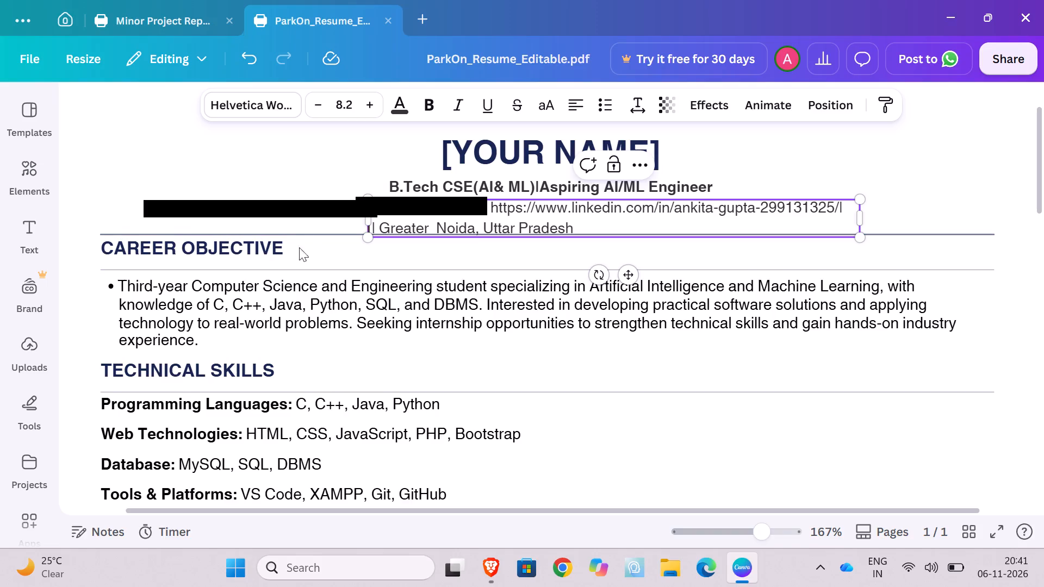
{"action": "left_click", "coordinate": [318, 252]}
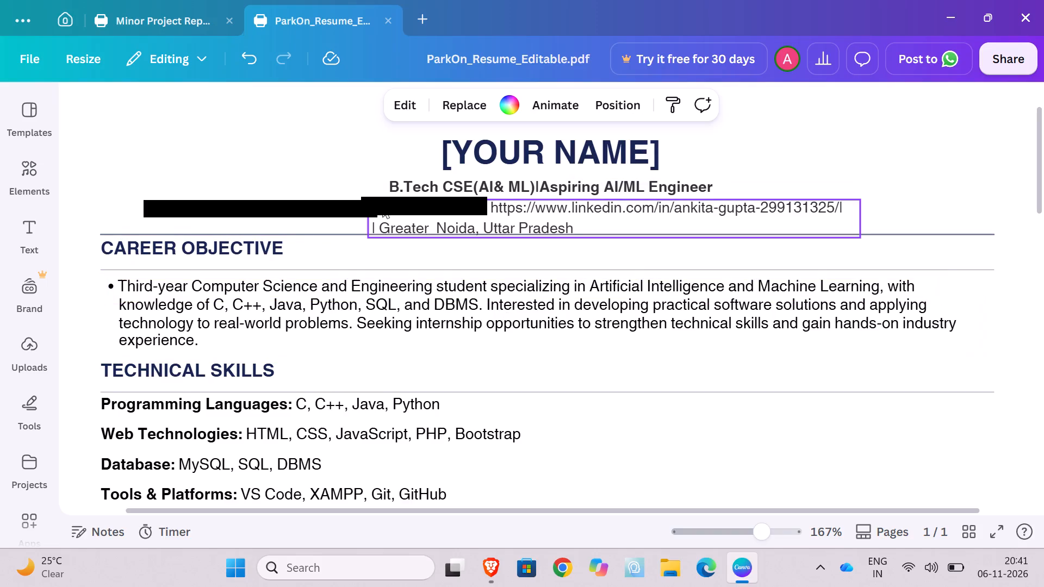
Nudge the contact text box slightly to the left, just above the Career Objective divider line.
{"action": "left_click", "coordinate": [363, 202]}
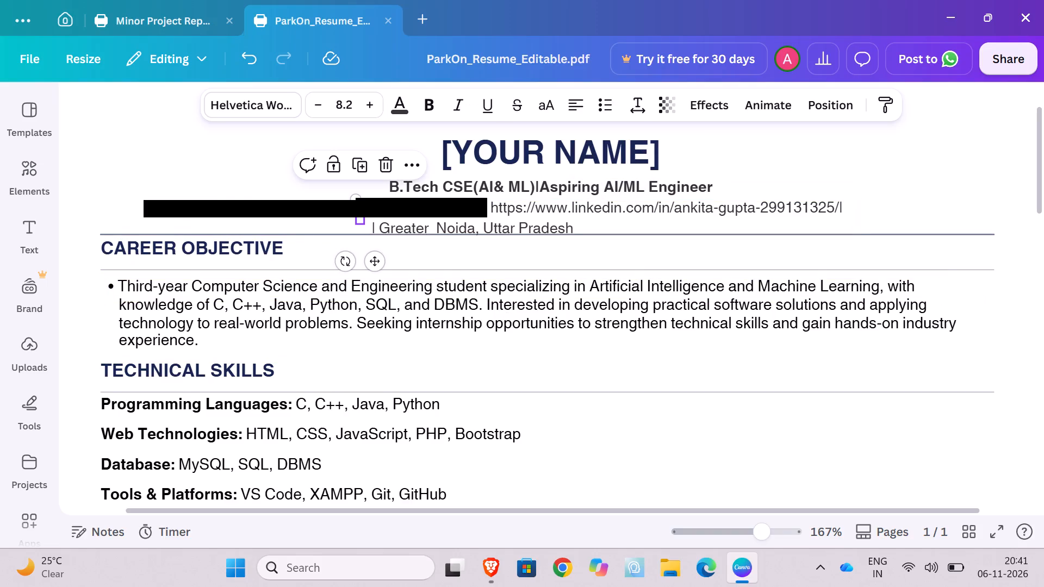
{"action": "left_click", "coordinate": [375, 208]}
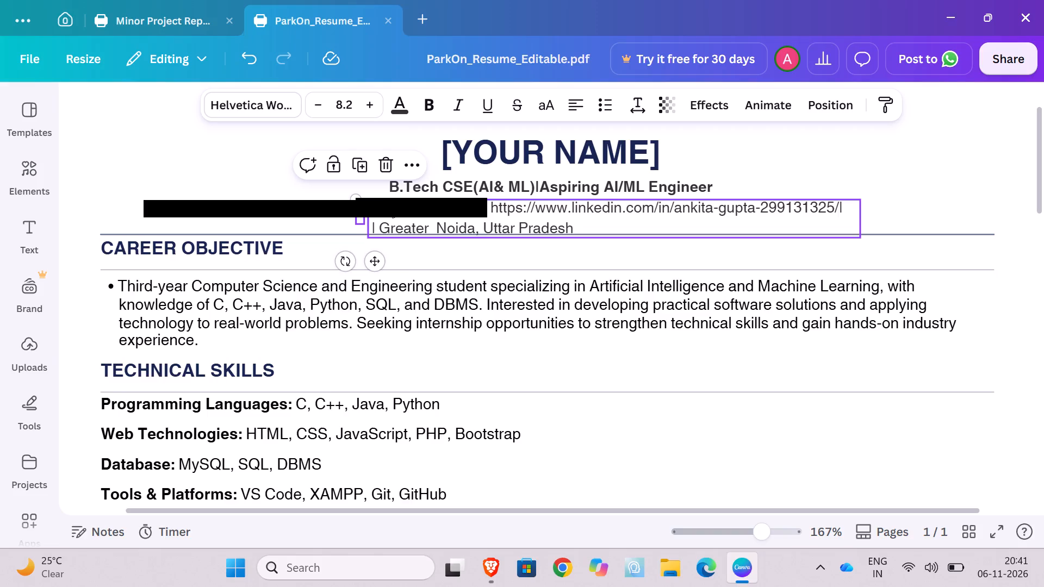
{"action": "left_click", "coordinate": [386, 204]}
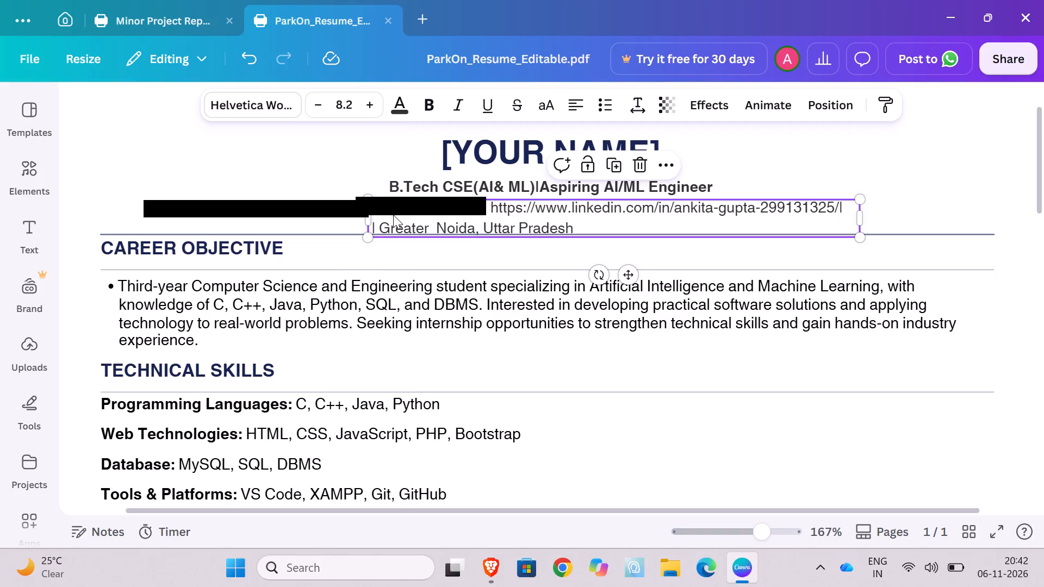
{"action": "left_click_drag", "start_coordinate": [393, 215], "coordinate": [388, 216]}
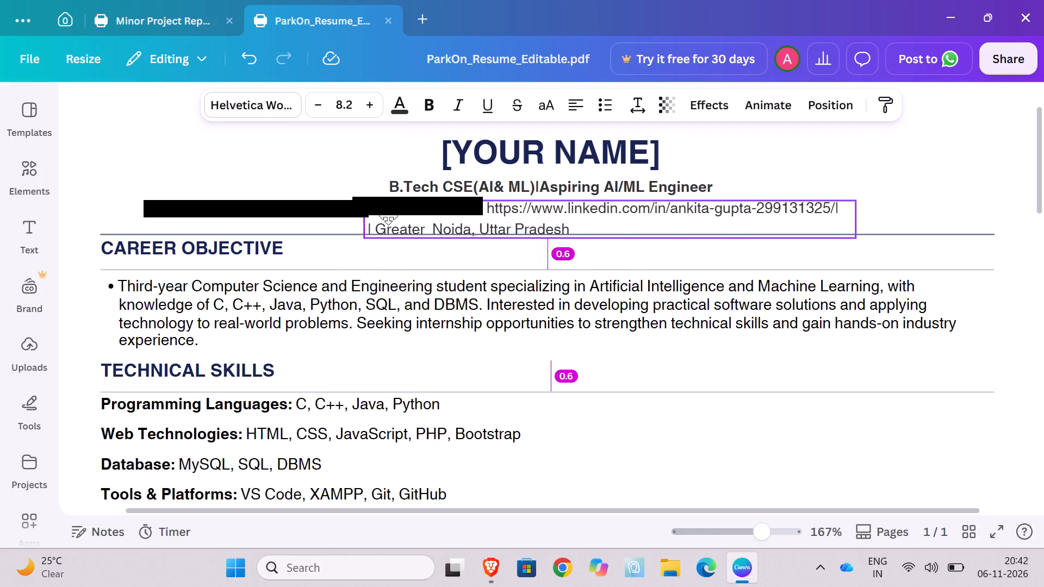
{"action": "left_click_drag", "start_coordinate": [388, 216], "coordinate": [387, 215]}
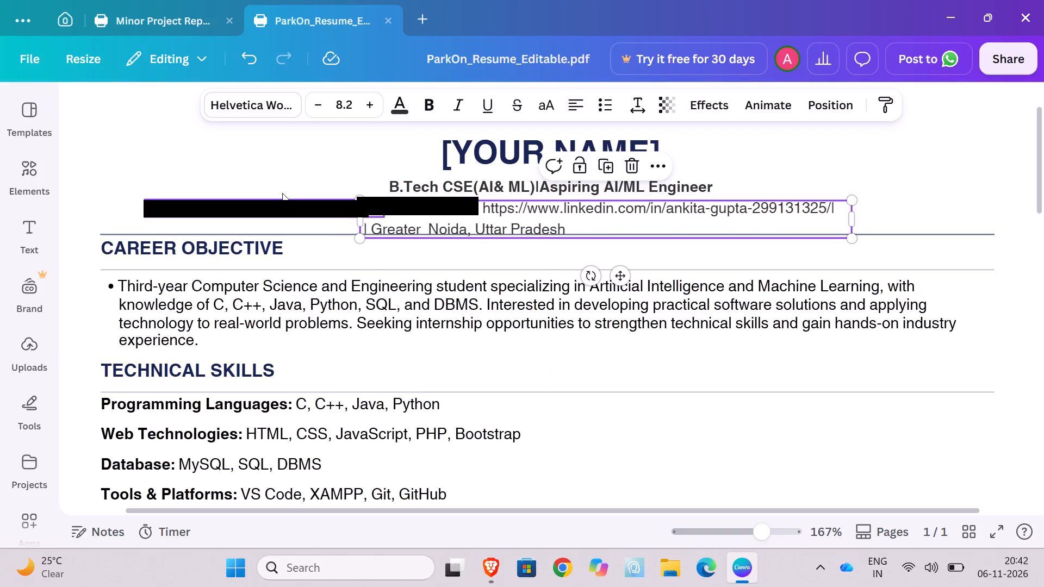
{"action": "left_click", "coordinate": [284, 182]}
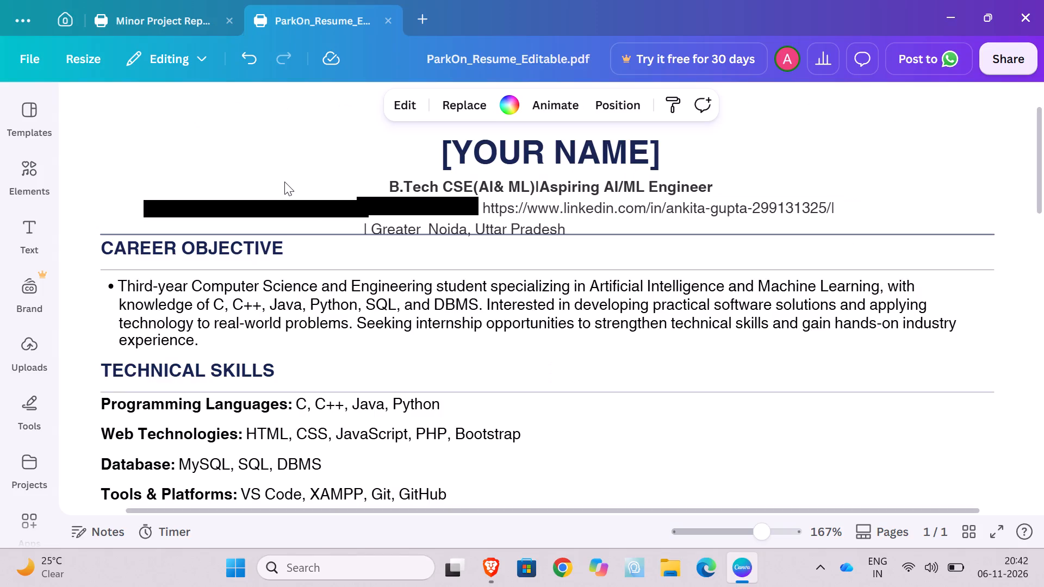
{"action": "left_click", "coordinate": [395, 217]}
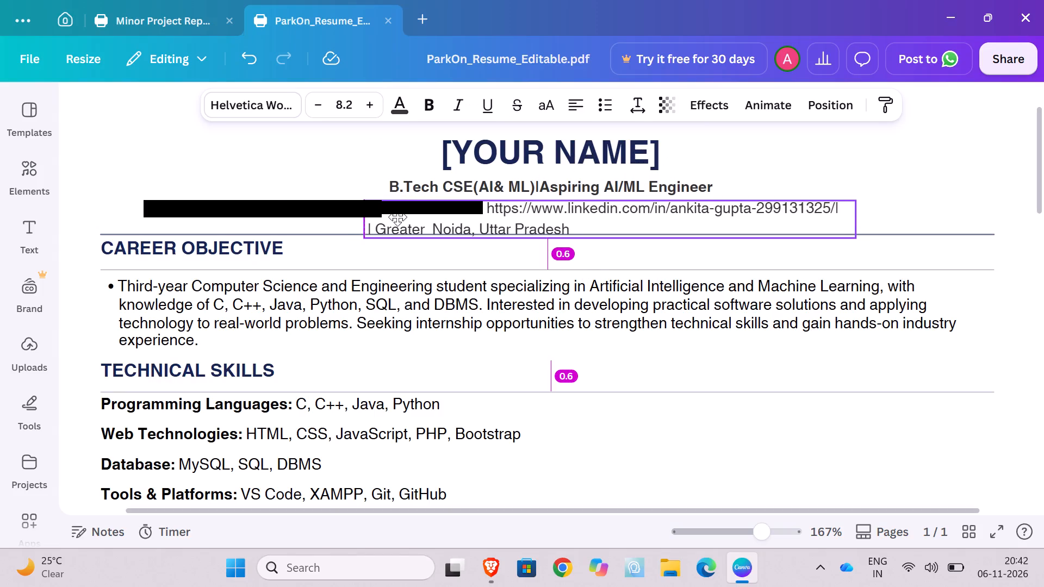
{"action": "left_click", "coordinate": [279, 151]}
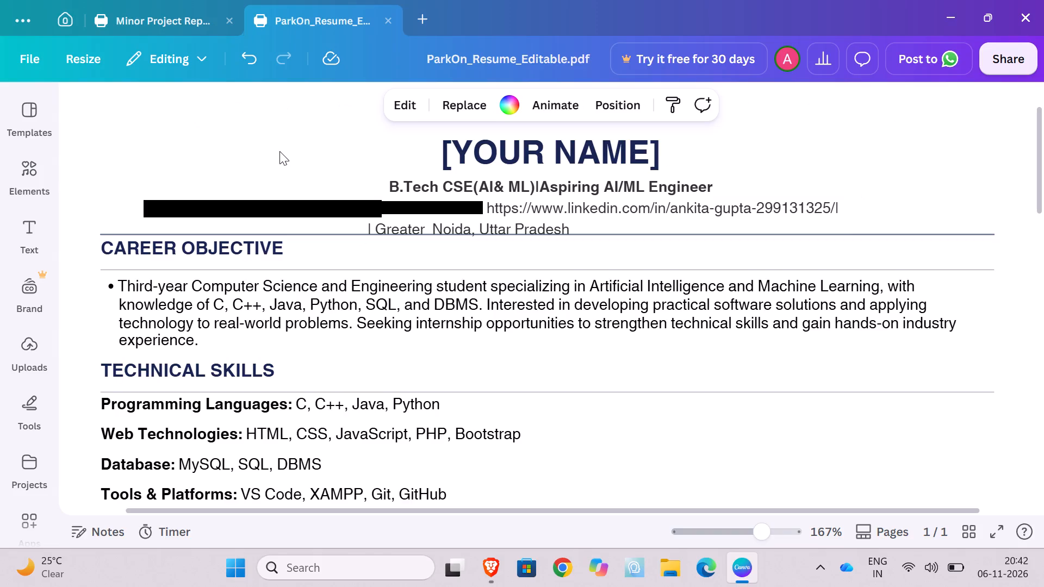
{"action": "left_click", "coordinate": [401, 229]}
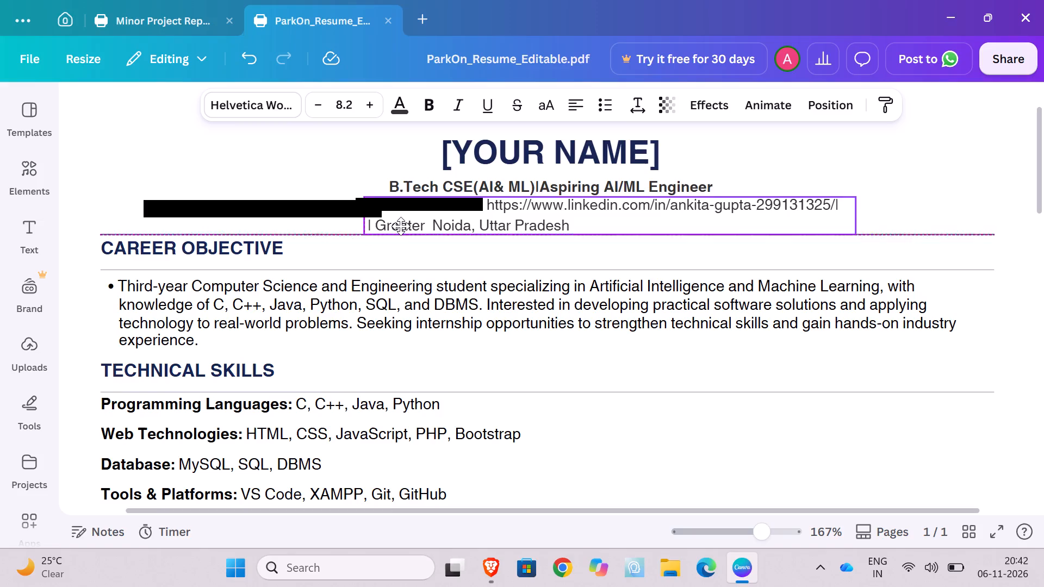
{"action": "left_click", "coordinate": [315, 184]}
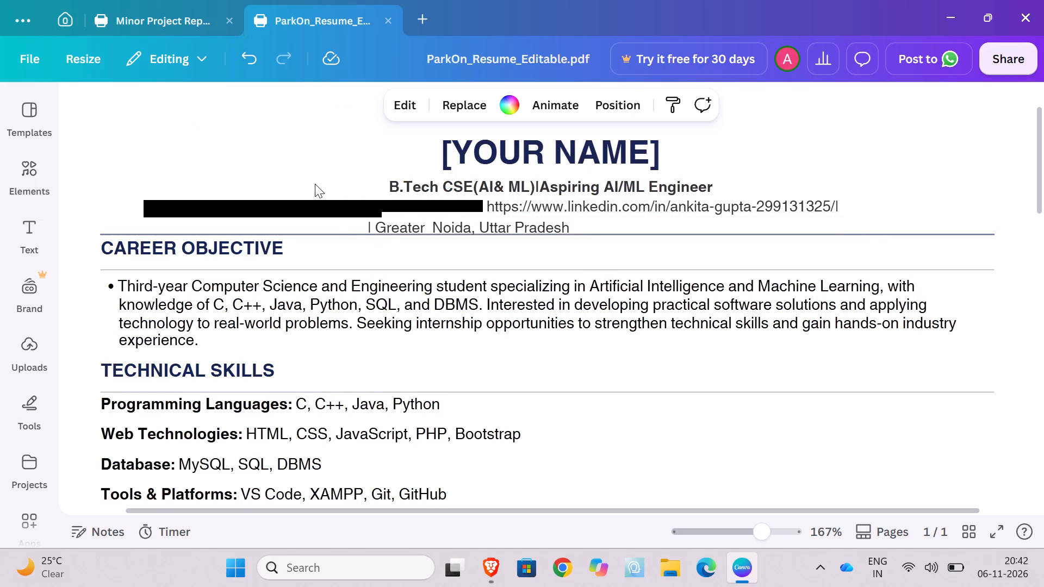
{"action": "left_click", "coordinate": [337, 233]}
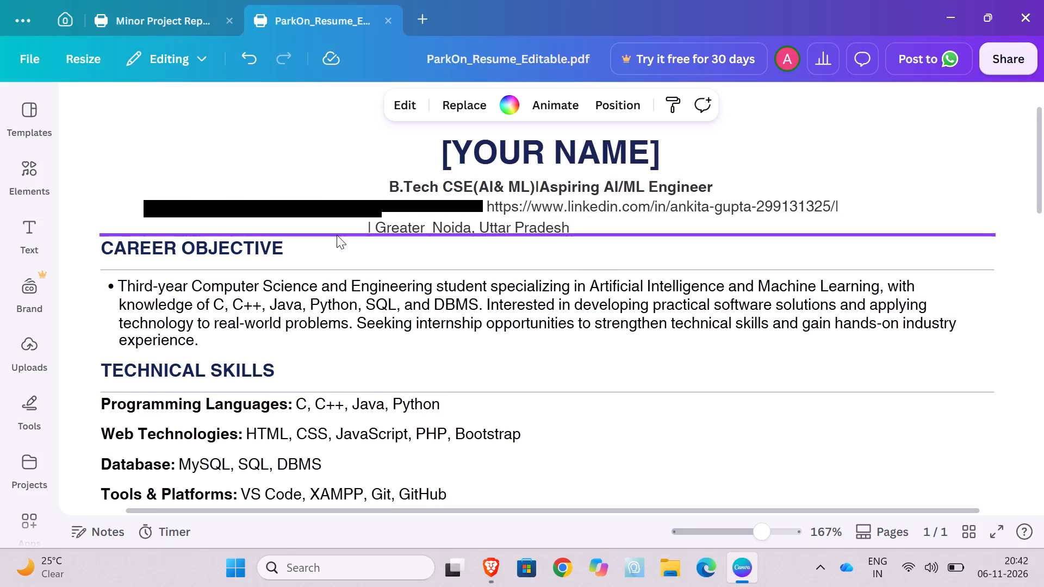
Insert a space between the LinkedIn address and the separator that follows it.
{"action": "left_click", "coordinate": [834, 201]}
{"action": "double_click", "coordinate": [834, 201]}
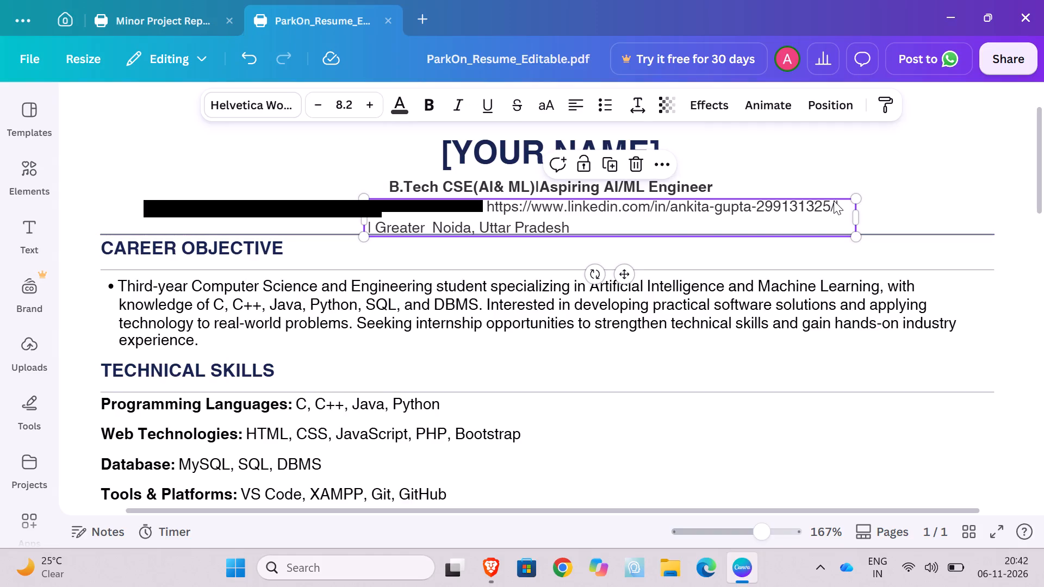
{"action": "left_click", "coordinate": [834, 201]}
{"action": "key", "text": "space"}
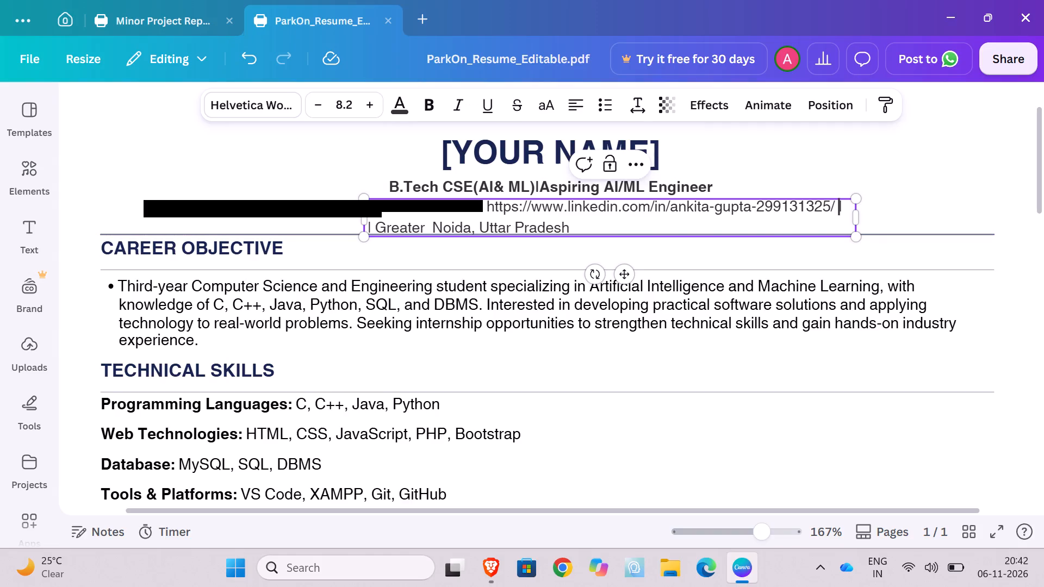
{"action": "left_click", "coordinate": [834, 193]}
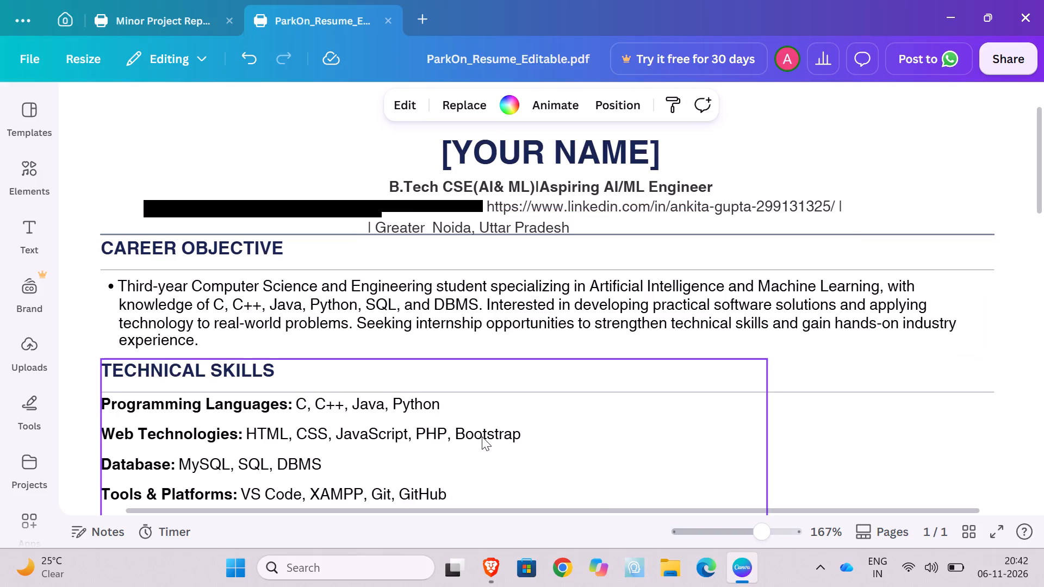
Switch to the Brave browser, open the account's own LeetCode profile page and copy its web address.
{"action": "left_click", "coordinate": [493, 575]}
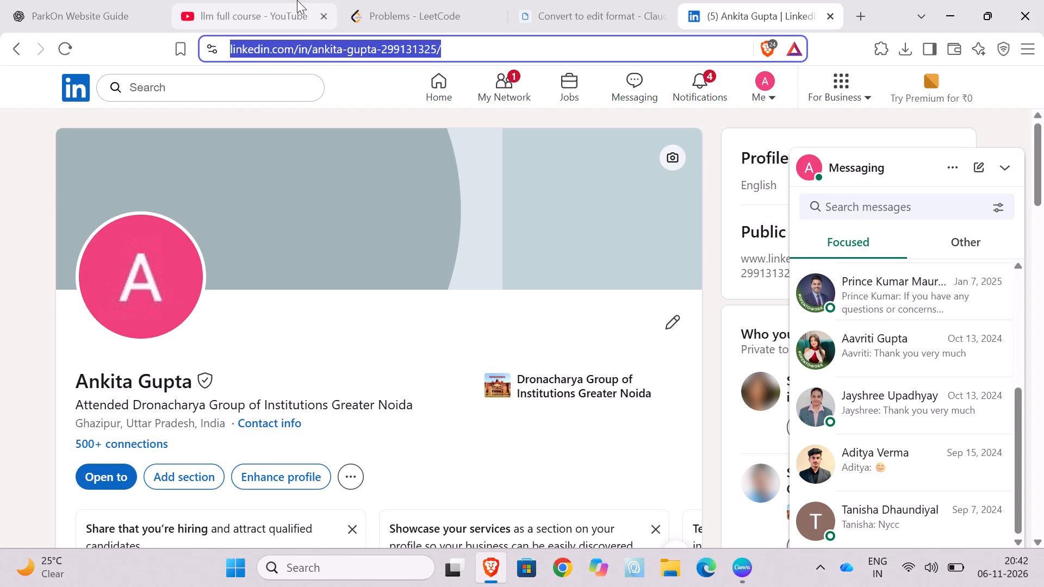
{"action": "left_click", "coordinate": [378, 4]}
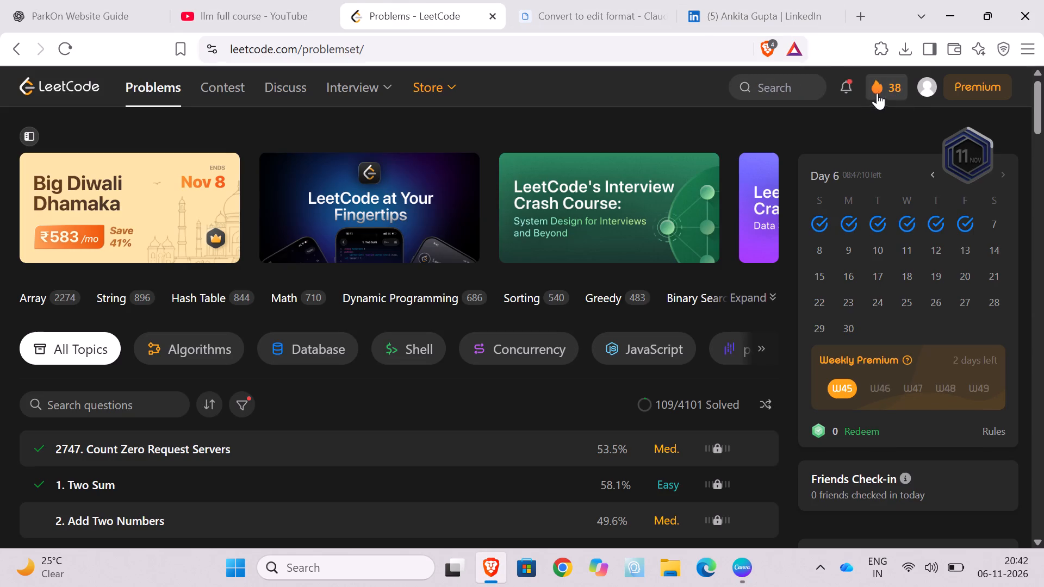
{"action": "left_click", "coordinate": [919, 86]}
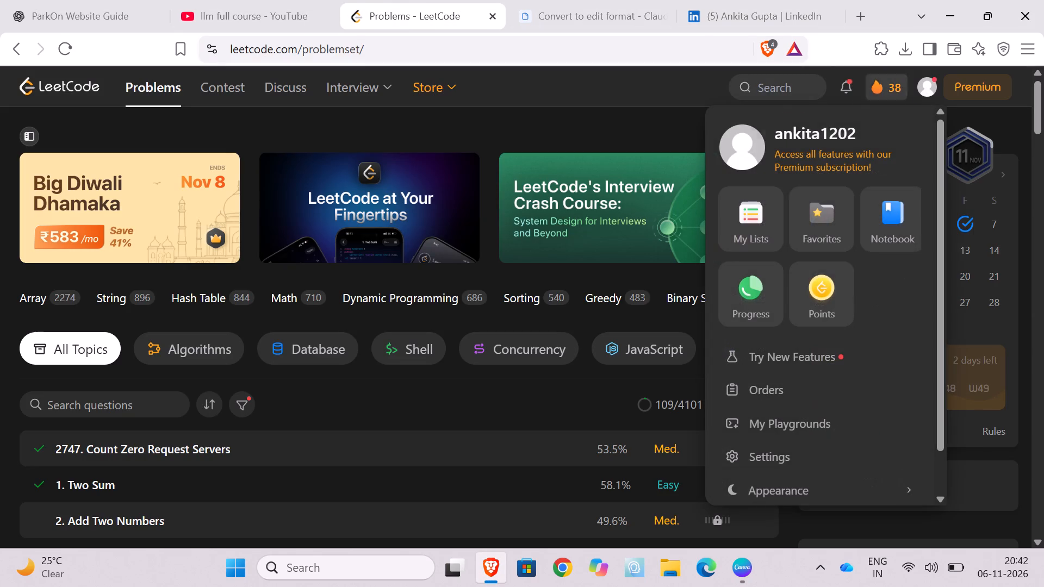
{"action": "left_click", "coordinate": [744, 152]}
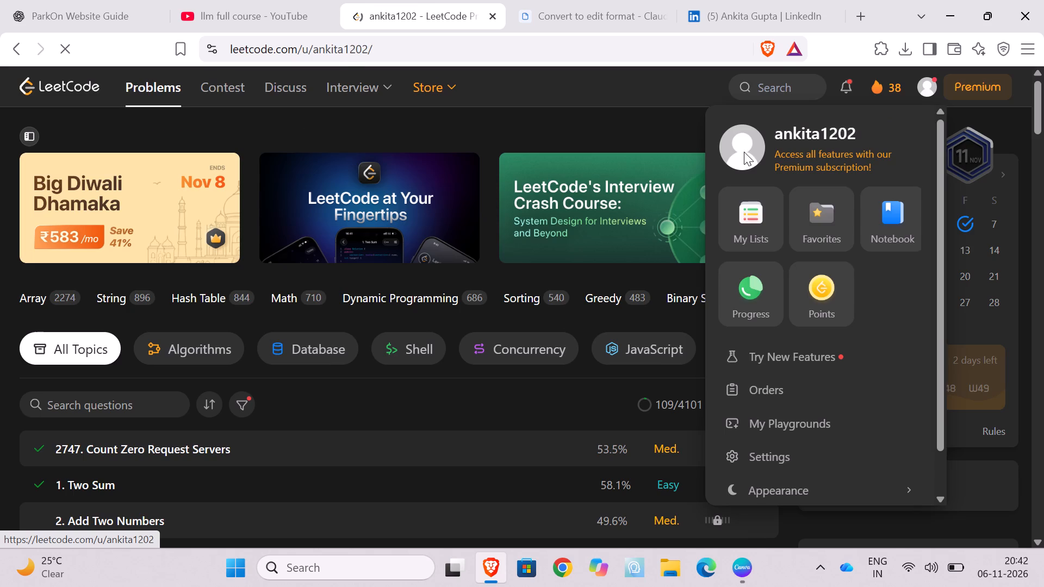
{"action": "left_click_drag", "start_coordinate": [377, 47], "coordinate": [333, 51]}
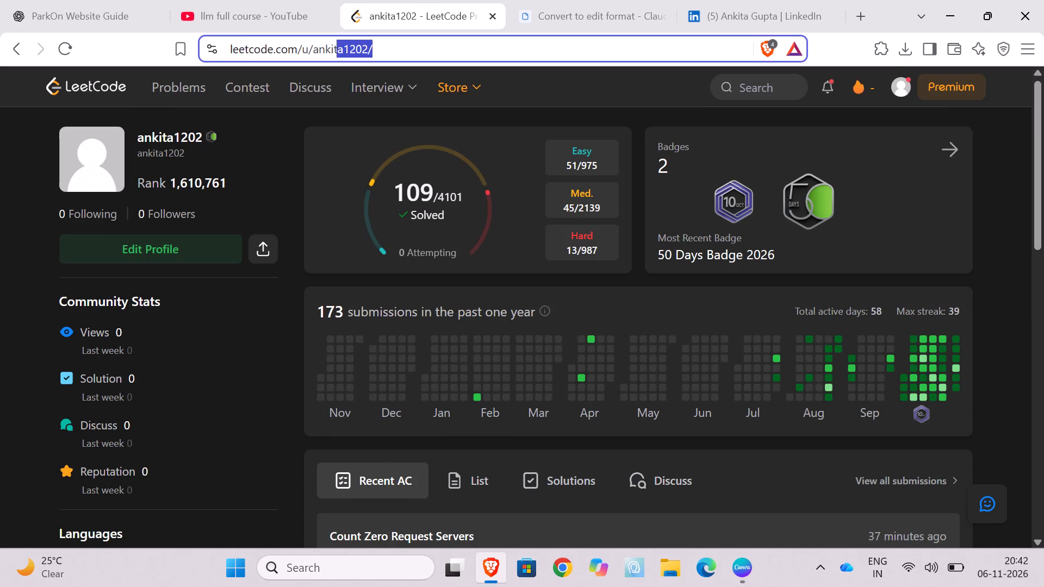
{"action": "left_click_drag", "start_coordinate": [333, 51], "coordinate": [226, 58]}
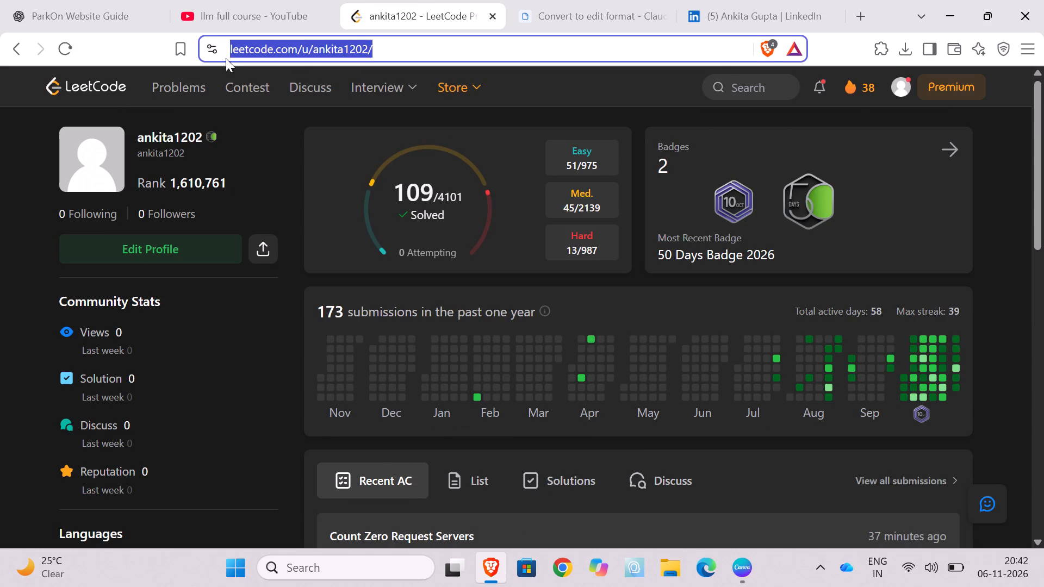
{"action": "key", "text": "ctrl+c"}
{"action": "left_click", "coordinate": [758, 21]}
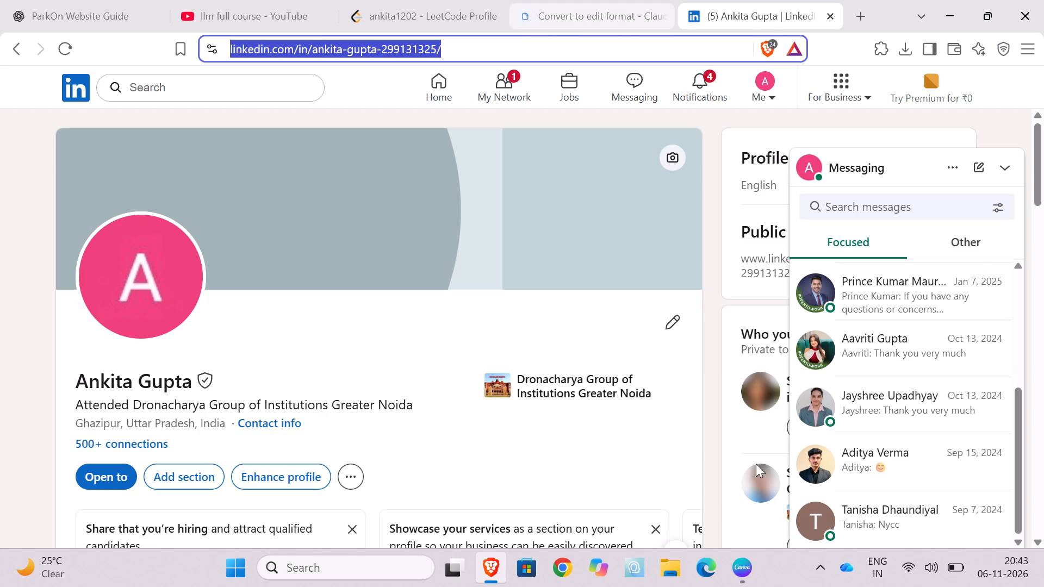
Back in Canva, paste the LeetCode profile address into the contact text box's second line, between the separator and Greater Noida.
{"action": "left_click", "coordinate": [742, 566]}
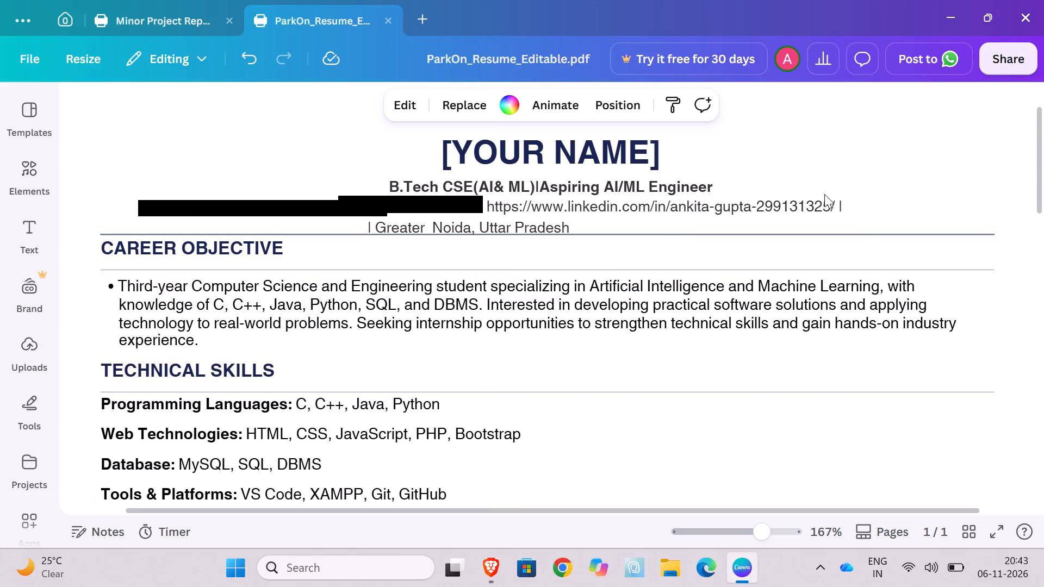
{"action": "left_click", "coordinate": [846, 202]}
{"action": "double_click", "coordinate": [846, 202]}
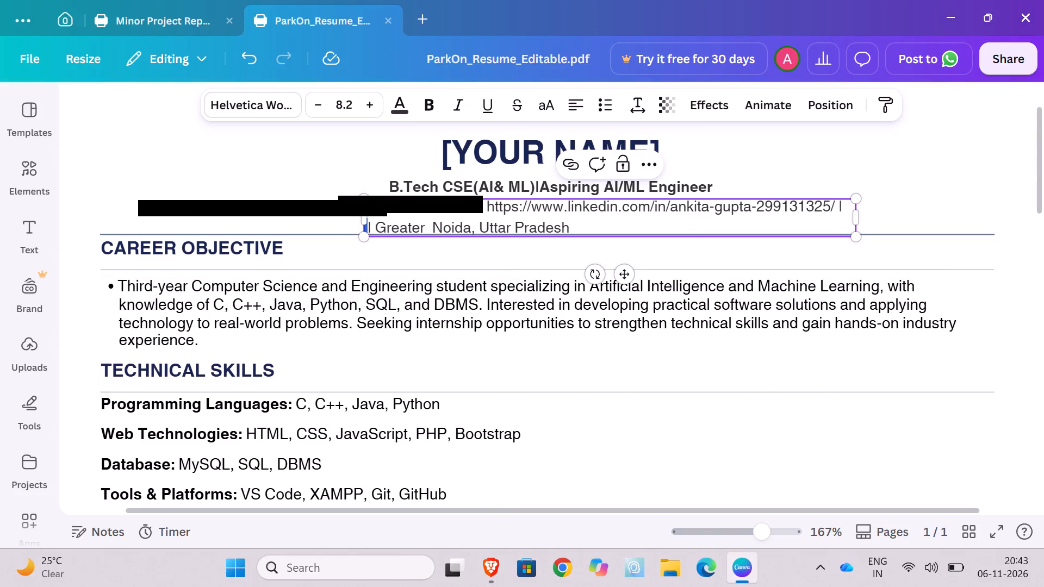
{"action": "left_click", "coordinate": [846, 202]}
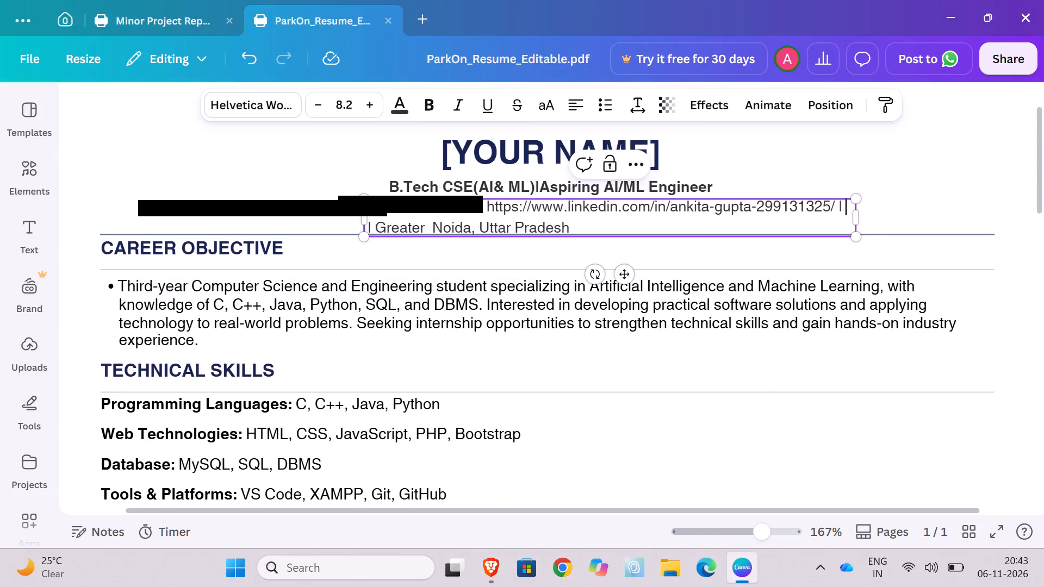
{"action": "key", "text": "Return"}
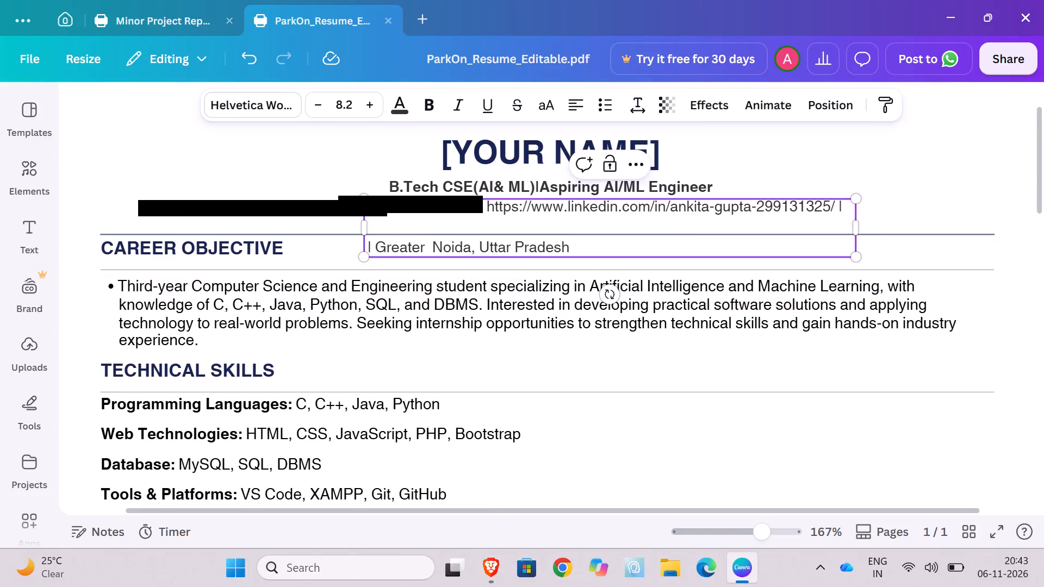
{"action": "key", "text": "BackSpace"}
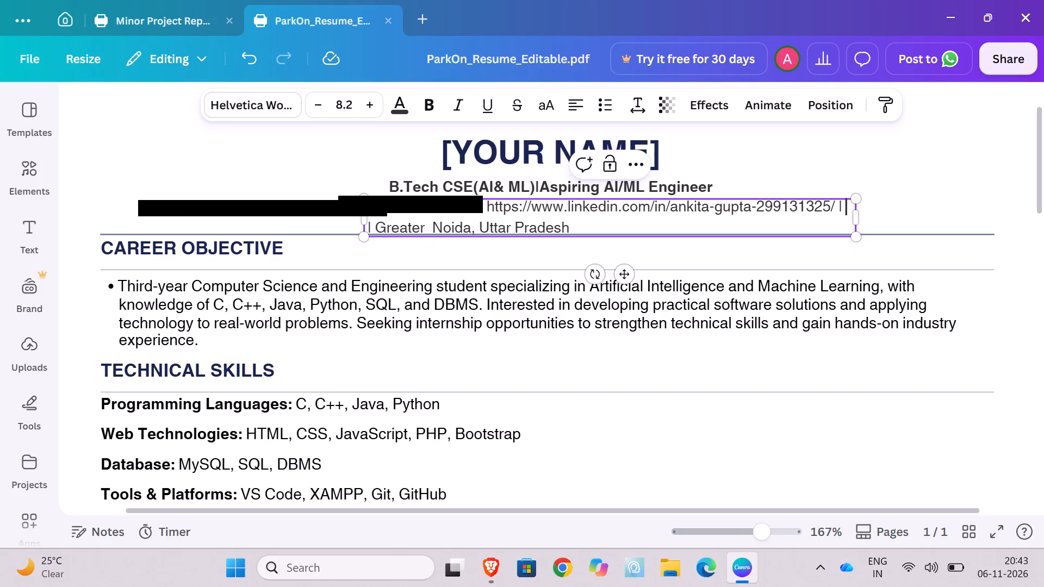
{"action": "left_click", "coordinate": [364, 223]}
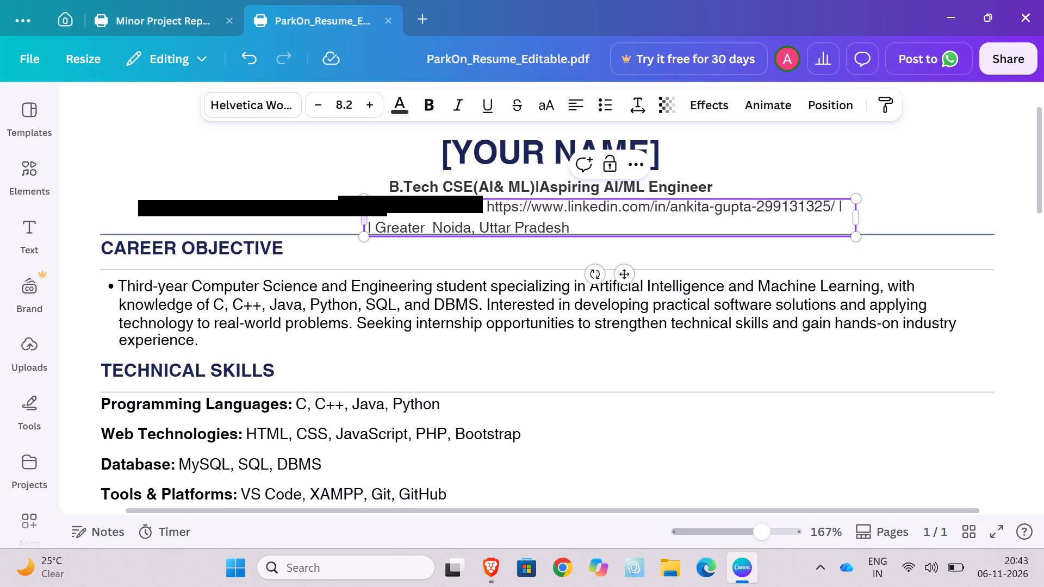
{"action": "left_click", "coordinate": [372, 227]}
{"action": "key", "text": "ctrl+v"}
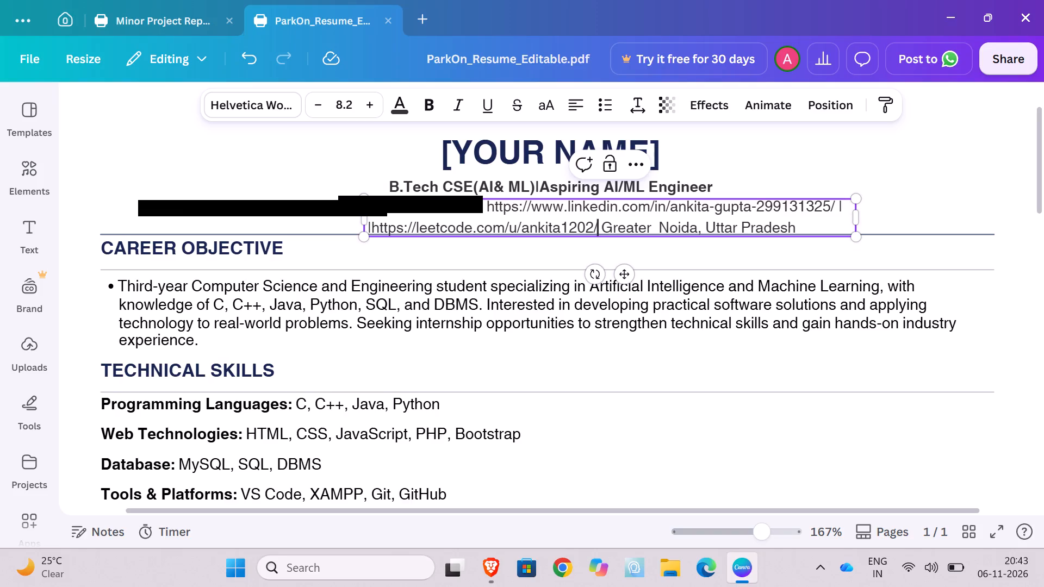
Add a space and a vertical-bar separator after the LeetCode address, and insert a space in front of the address.
{"action": "key", "text": "space"}
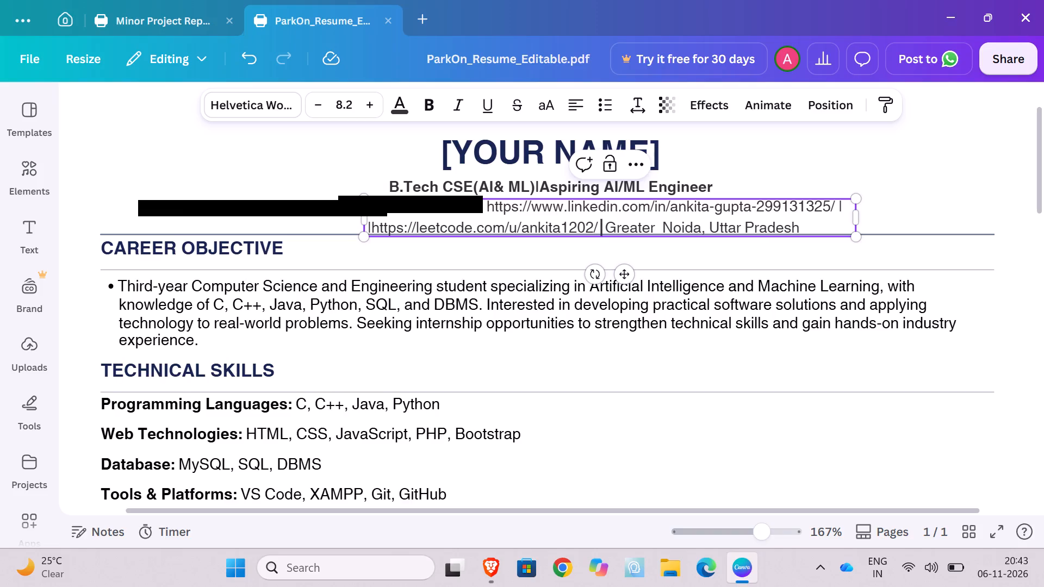
{"action": "key", "text": "shift+bar"}
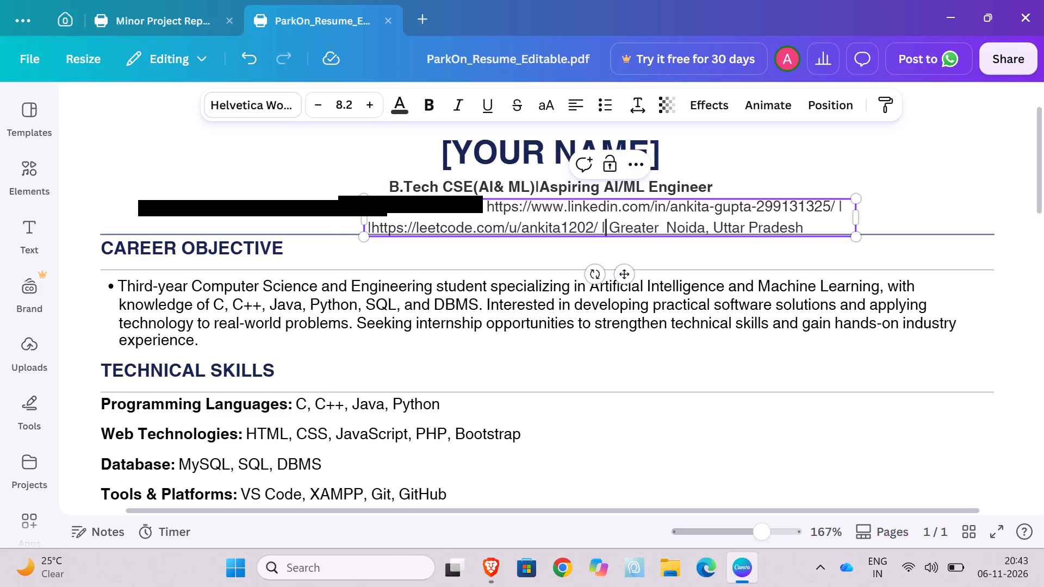
{"action": "left_click", "coordinate": [371, 227]}
{"action": "key", "text": "space"}
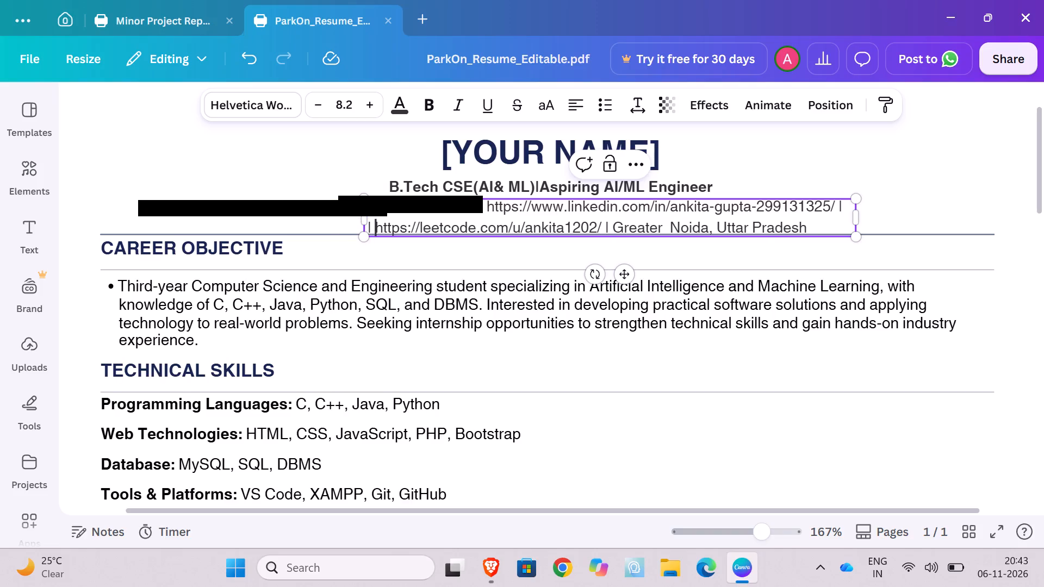
{"action": "left_click", "coordinate": [366, 227]}
{"action": "left_click", "coordinate": [407, 255]}
Move the whole LeetCode and Greater Noida, Uttar Pradesh line out of the contact text box into a separate text box.
{"action": "left_click", "coordinate": [809, 226]}
{"action": "left_click", "coordinate": [809, 226]}
{"action": "left_click", "coordinate": [809, 226]}
{"action": "left_click_drag", "start_coordinate": [809, 226], "coordinate": [674, 236]}
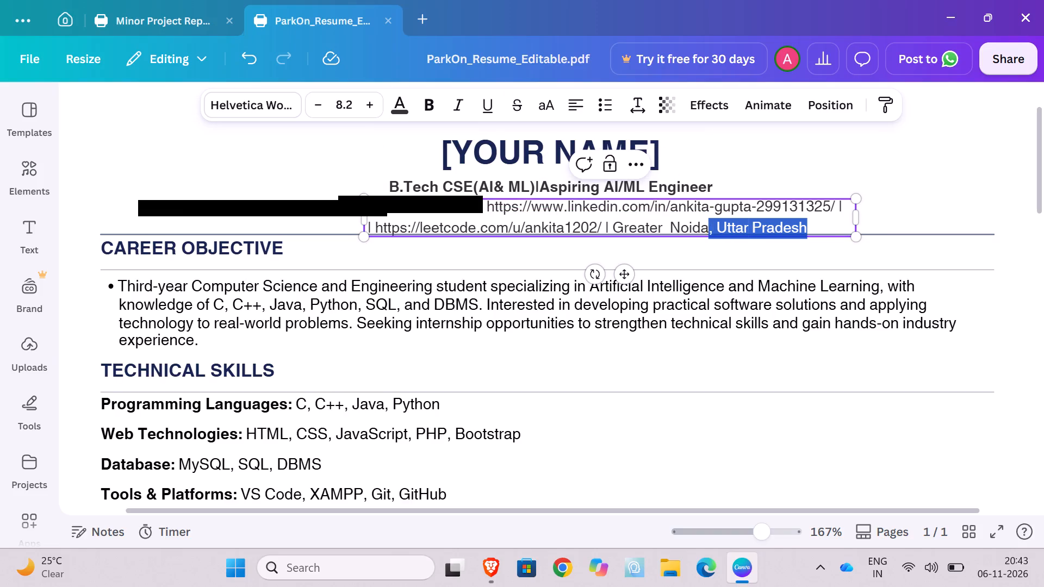
{"action": "left_click_drag", "start_coordinate": [674, 236], "coordinate": [366, 228]}
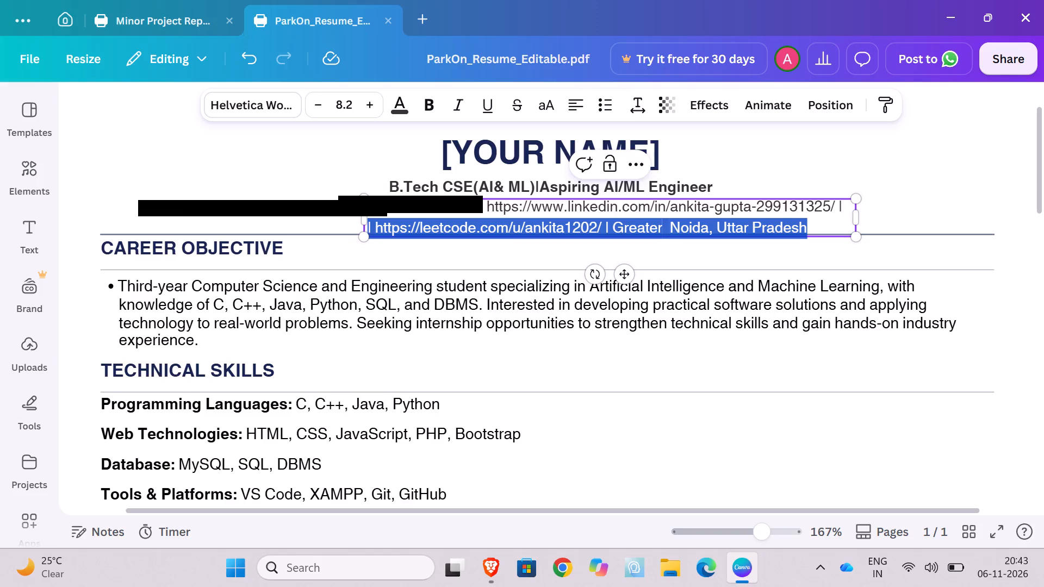
{"action": "left_click_drag", "start_coordinate": [366, 228], "coordinate": [366, 228]}
{"action": "key", "text": "ctrl+c"}
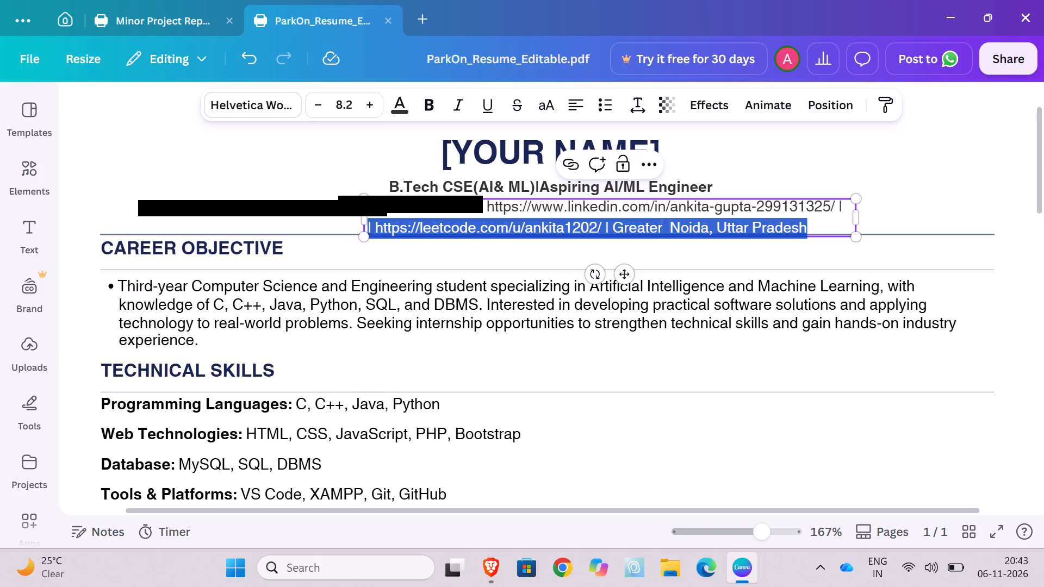
{"action": "key", "text": "BackSpace"}
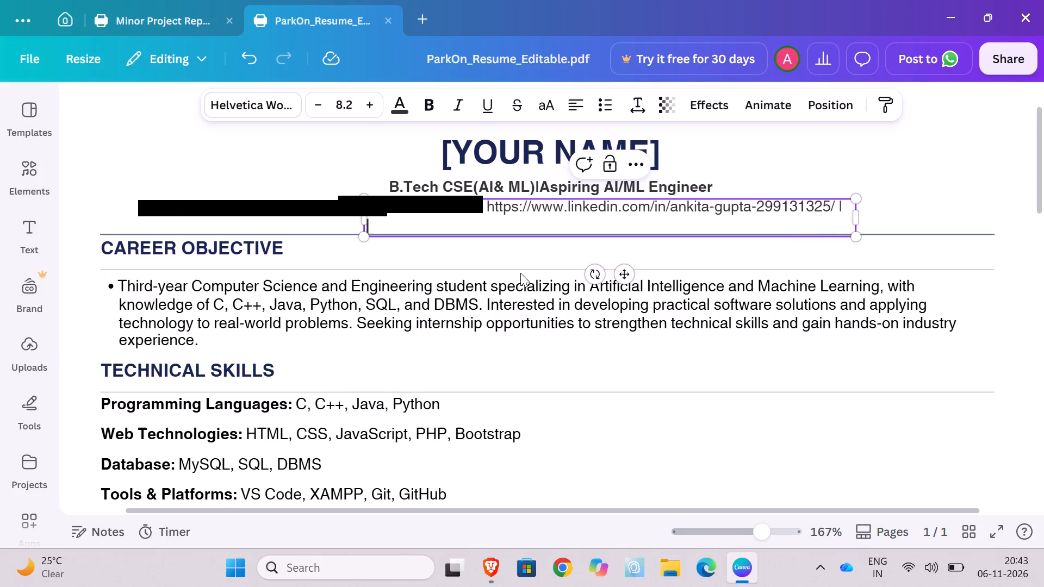
{"action": "left_click", "coordinate": [520, 273]}
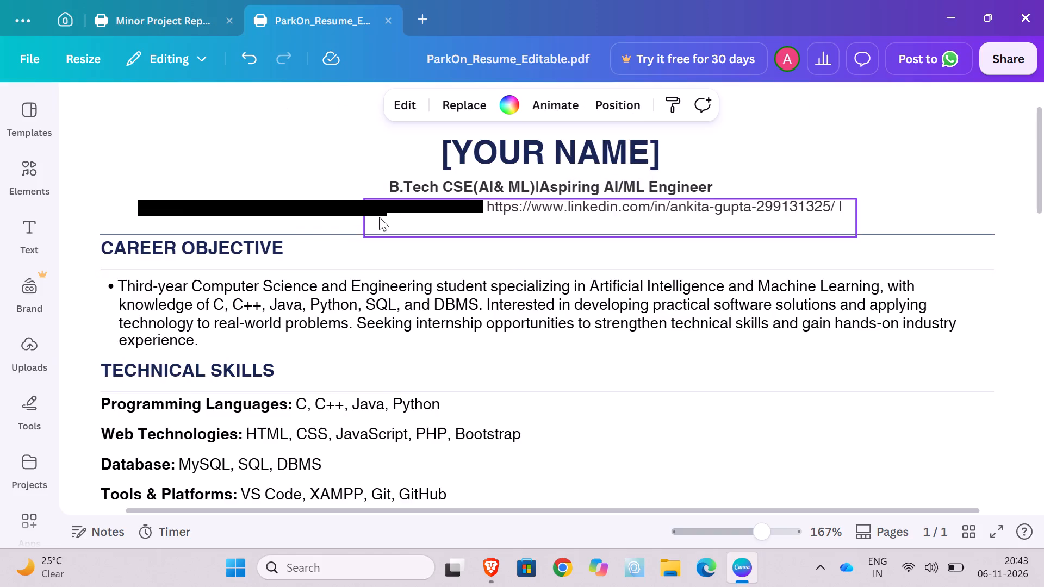
{"action": "left_click", "coordinate": [353, 252]}
{"action": "key", "text": "ctrl+v"}
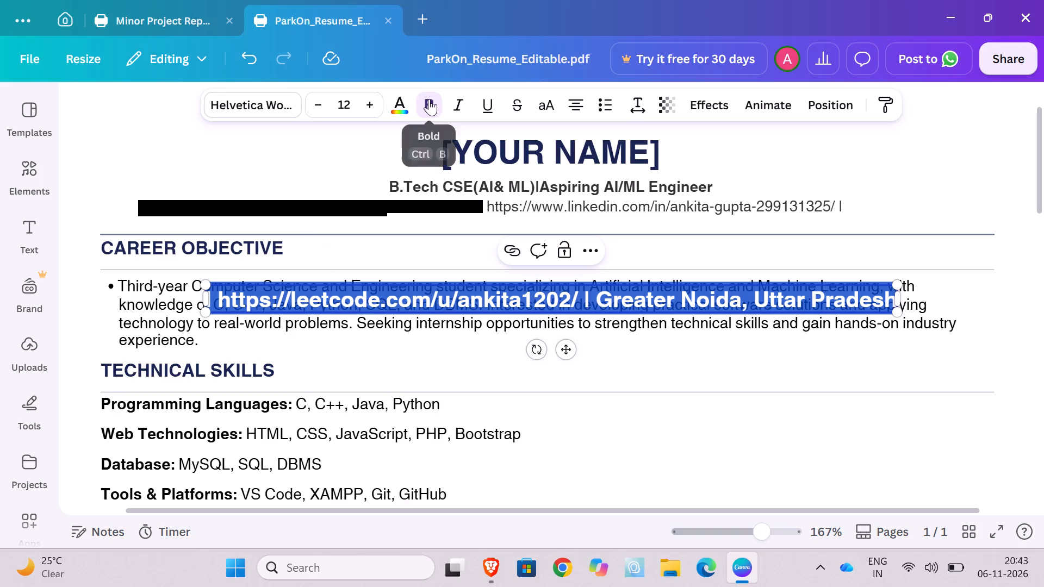
Remove the bold formatting from the new LeetCode and location text box.
{"action": "left_click", "coordinate": [429, 99]}
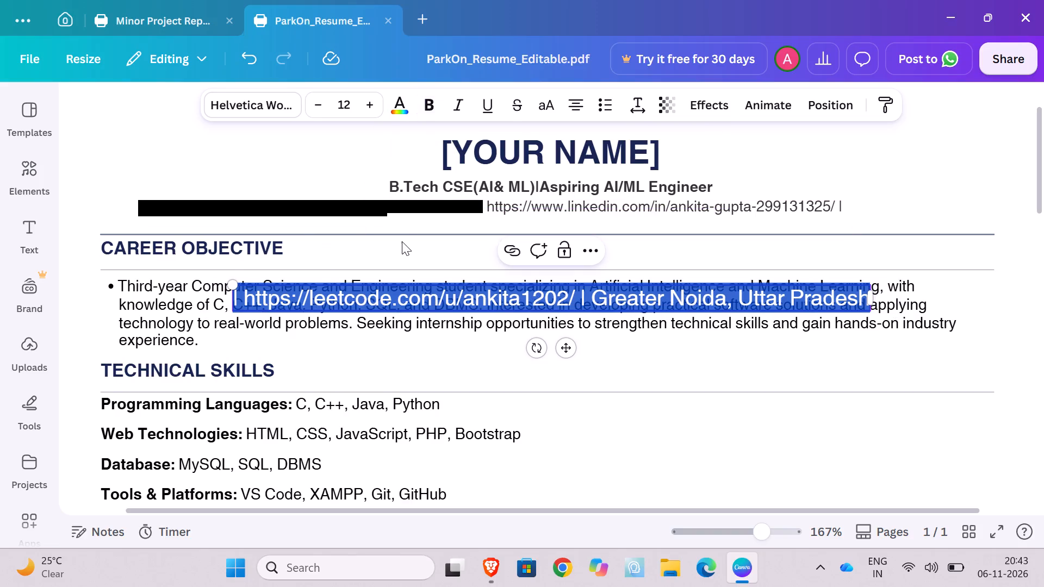
{"action": "left_click", "coordinate": [402, 241]}
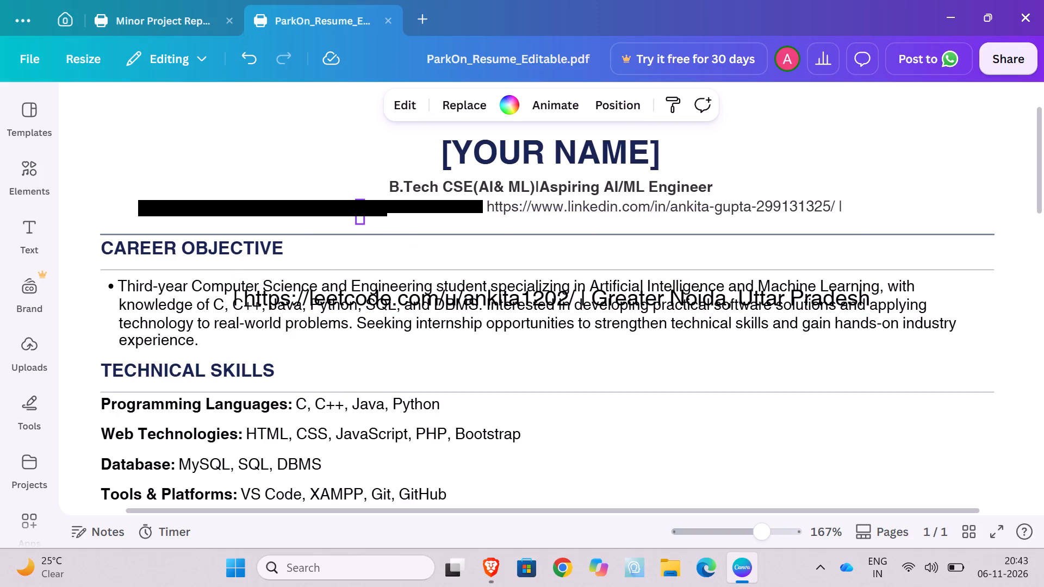
Check the contact details' font size for comparison and reduce the LeetCode and location text box to size 8.
{"action": "left_click", "coordinate": [290, 201]}
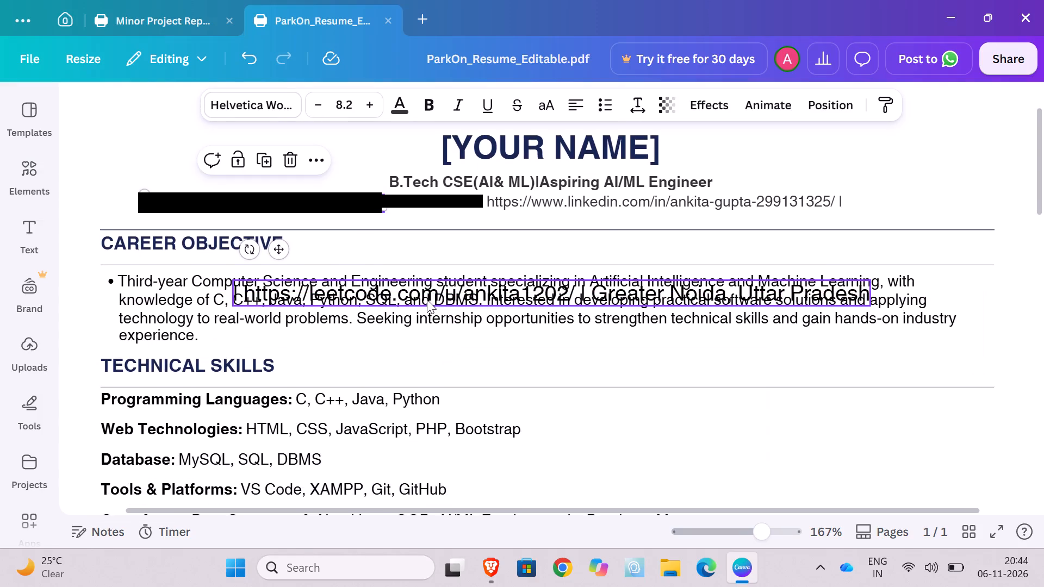
{"action": "left_click", "coordinate": [426, 298]}
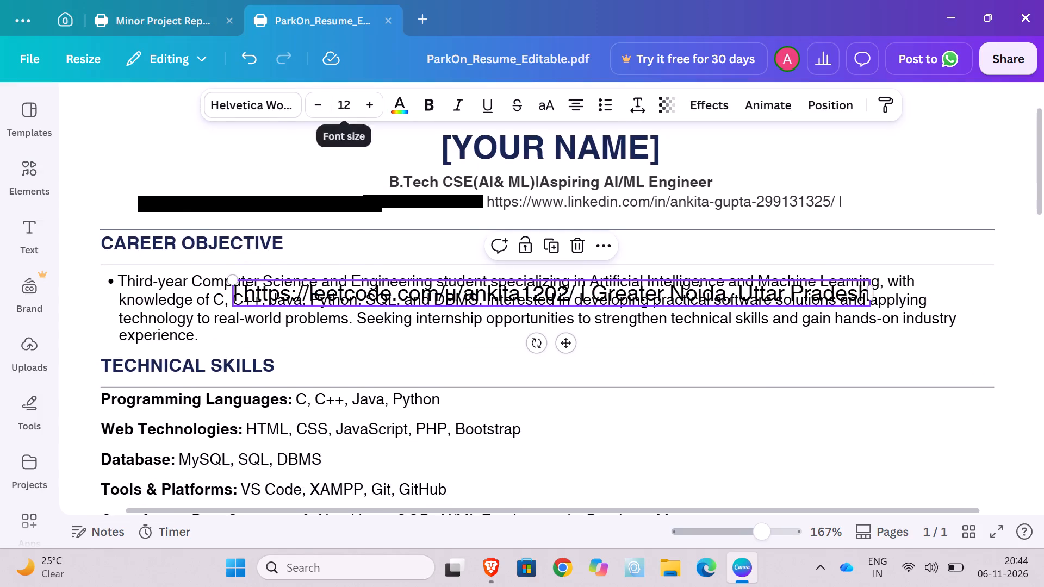
{"action": "left_click", "coordinate": [276, 201]}
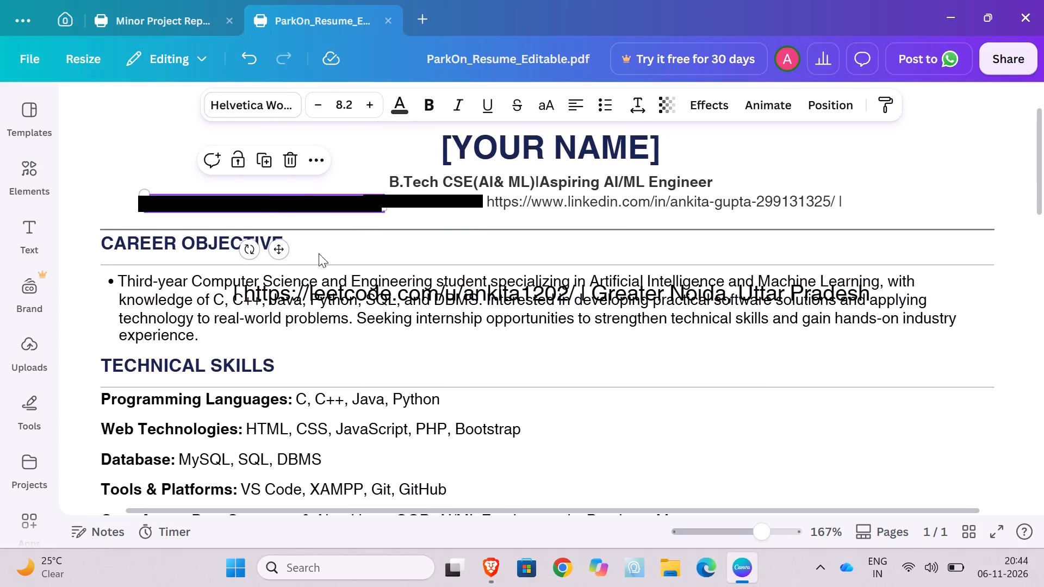
{"action": "left_click", "coordinate": [333, 292]}
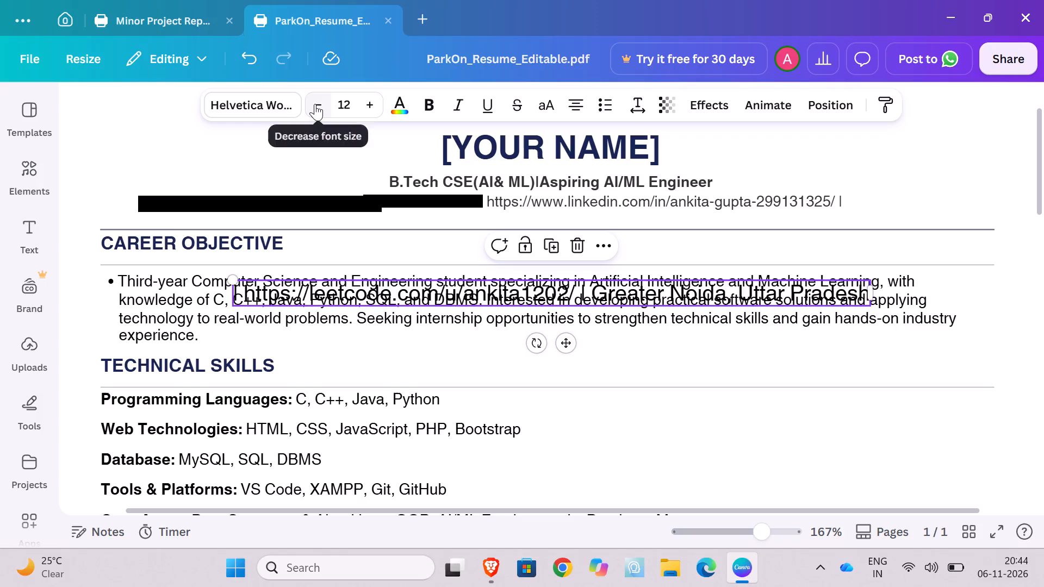
{"action": "left_click", "coordinate": [315, 104]}
{"action": "left_click", "coordinate": [315, 104]}
{"action": "double_click", "coordinate": [315, 104]}
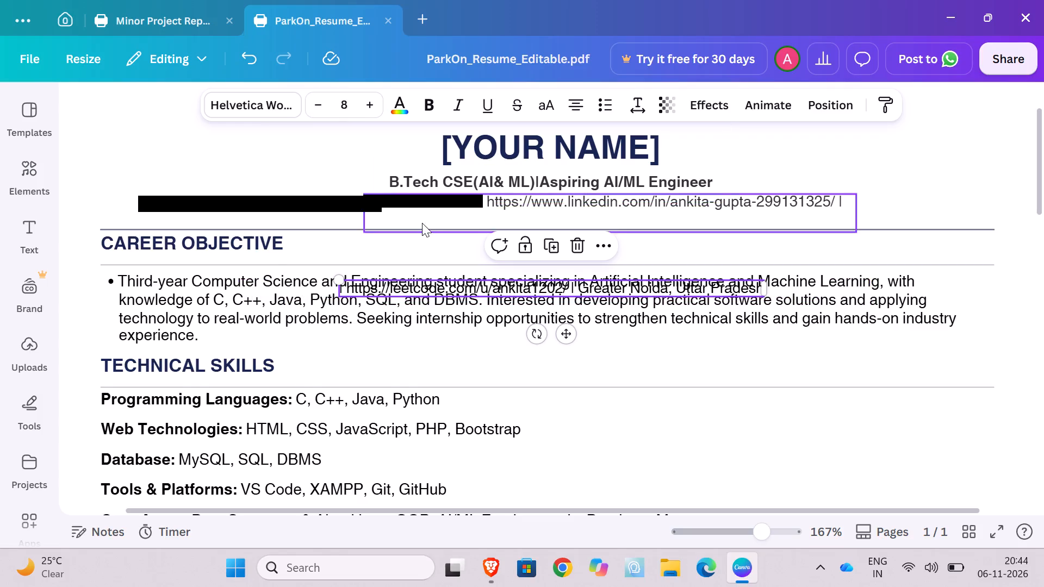
Set the font size of the LeetCode and Greater Noida location text box to 8.2.
{"action": "left_click", "coordinate": [343, 101]}
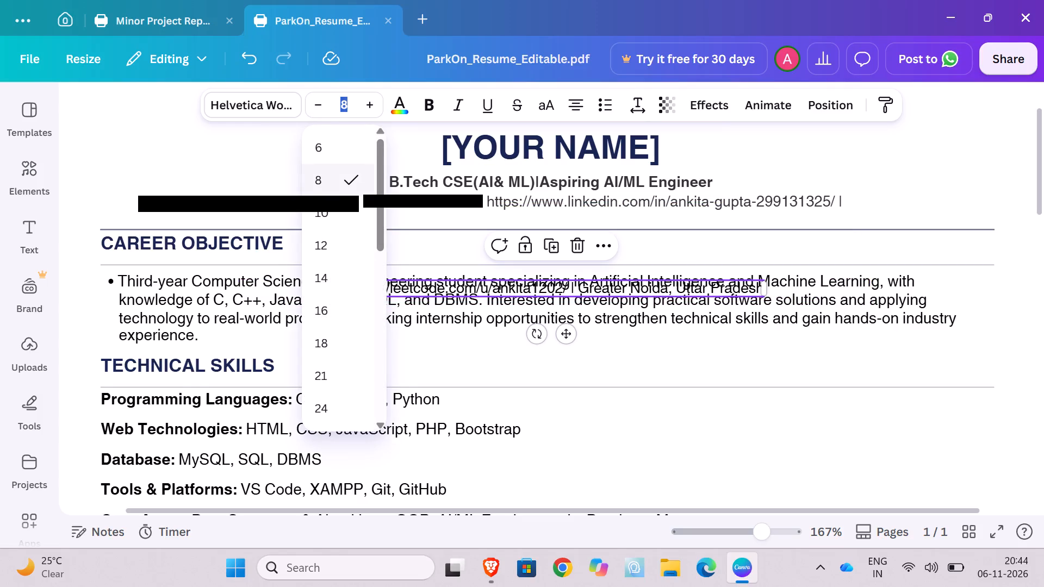
{"action": "left_click", "coordinate": [345, 101]}
{"action": "type", "text": "8."}
{"action": "key", "text": "2"}
{"action": "key", "text": "Return"}
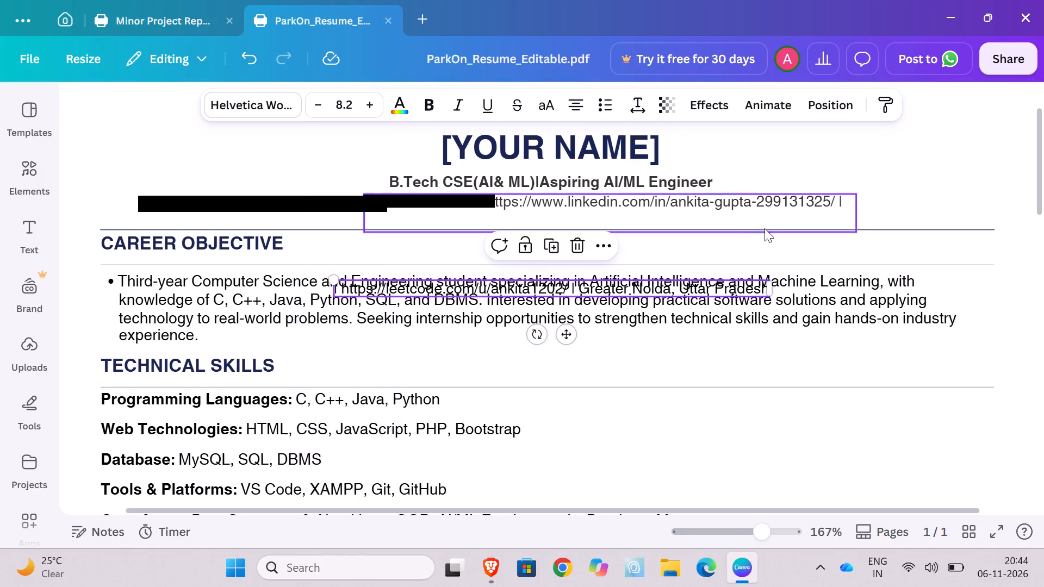
{"action": "left_click", "coordinate": [767, 238]}
Move the LeetCode and location line up beneath the LinkedIn contact line, just above the Career Objective divider.
{"action": "left_click_drag", "start_coordinate": [699, 287], "coordinate": [686, 270]}
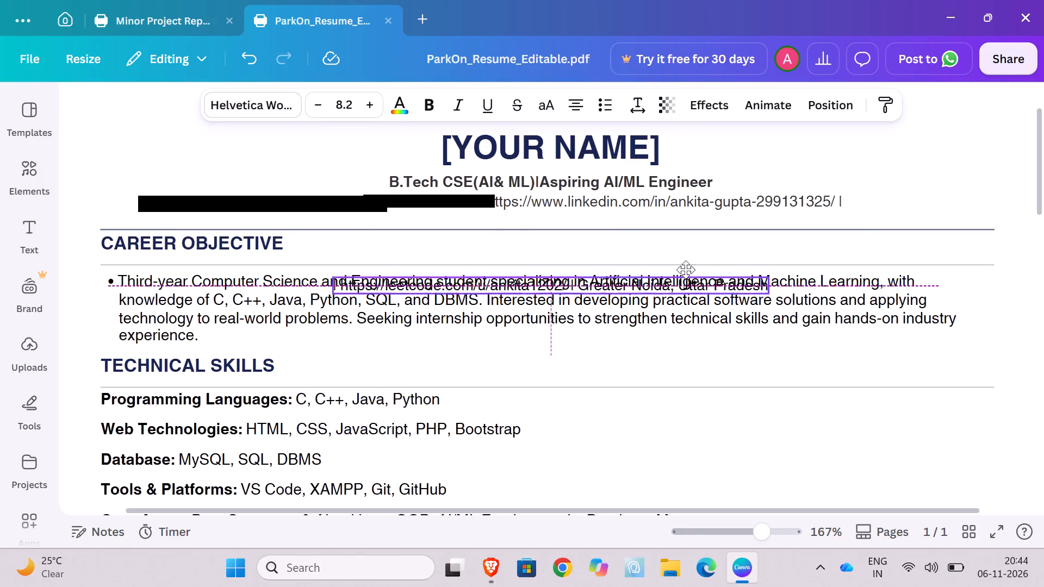
{"action": "left_click_drag", "start_coordinate": [686, 270], "coordinate": [643, 218]}
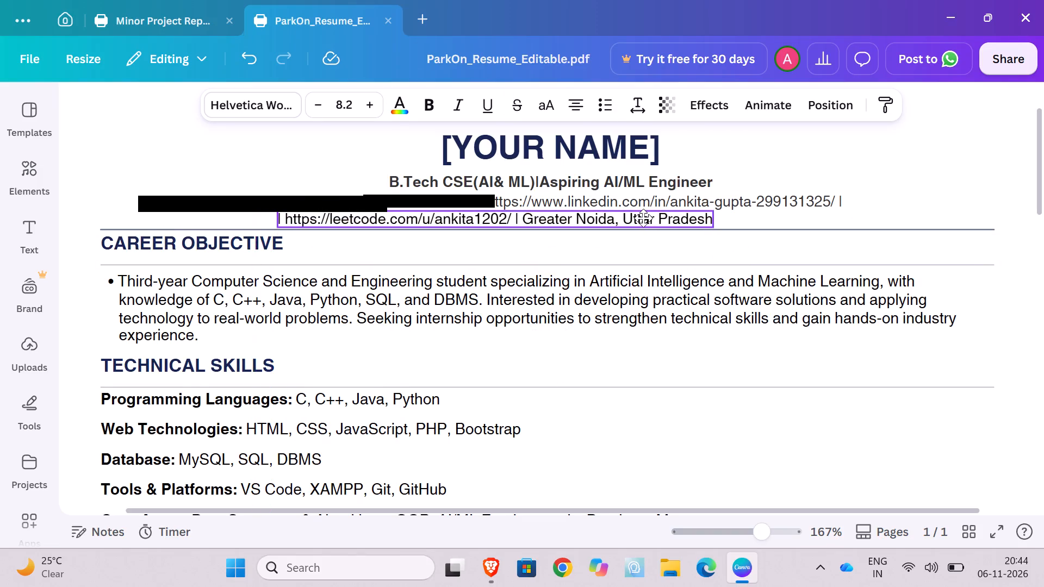
{"action": "left_click_drag", "start_coordinate": [643, 218], "coordinate": [645, 221]}
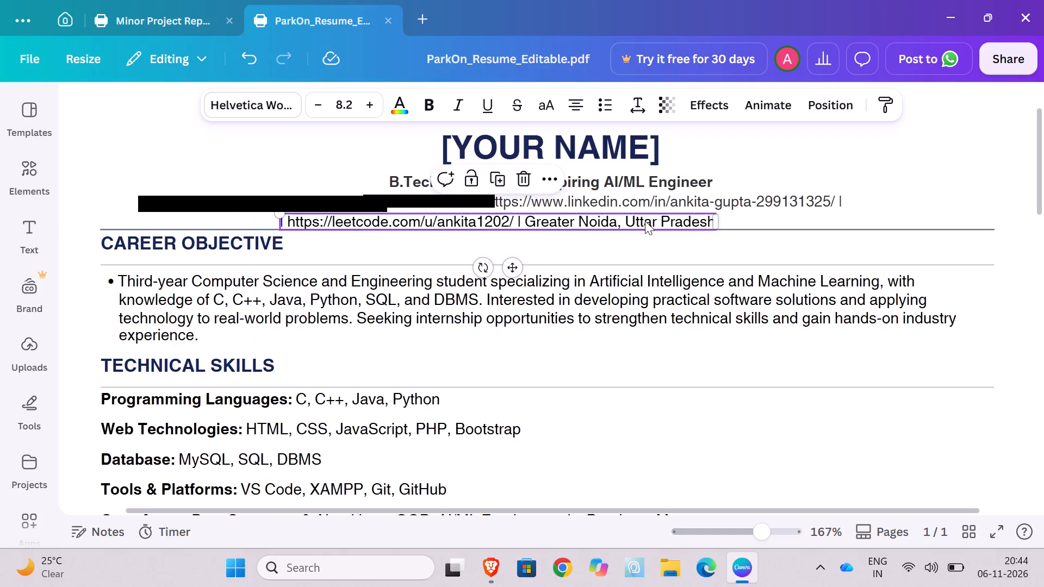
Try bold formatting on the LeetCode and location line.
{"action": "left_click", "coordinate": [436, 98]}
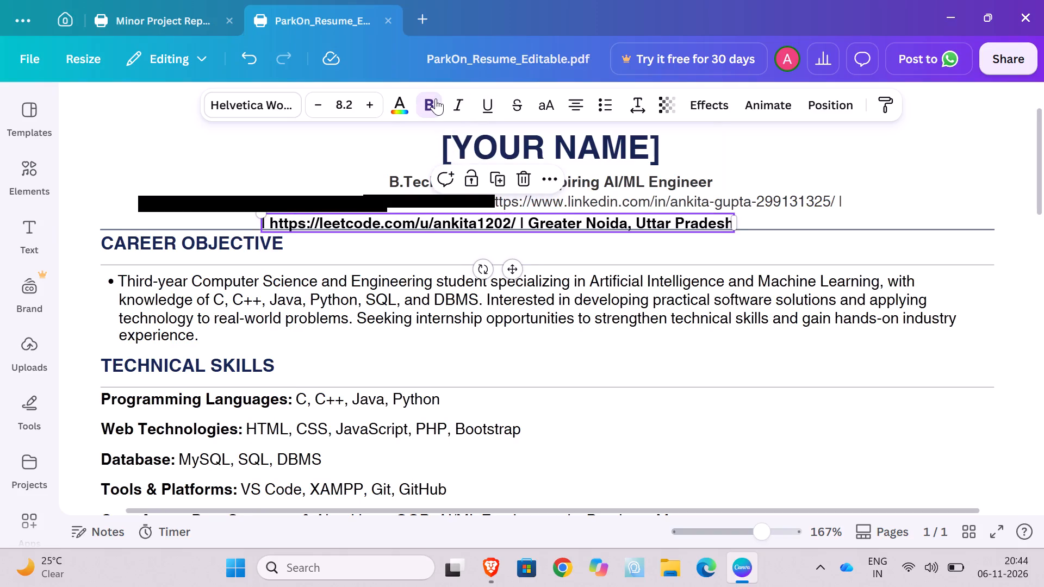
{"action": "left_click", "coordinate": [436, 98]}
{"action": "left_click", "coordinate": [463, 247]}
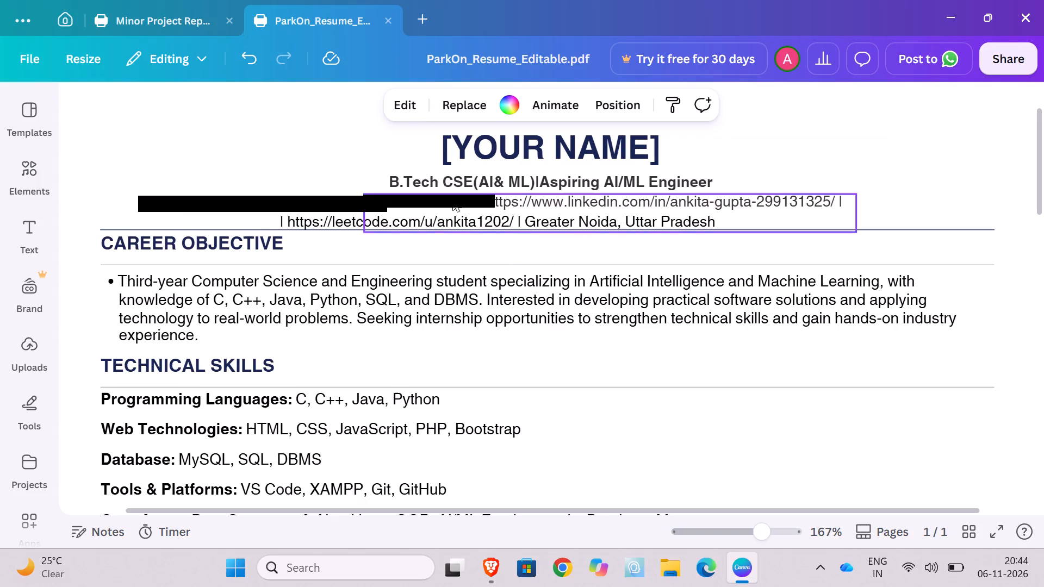
Replace the [YOUR NAME] placeholder in the resume header with the candidate's full name in capitals.
{"action": "left_click", "coordinate": [488, 141]}
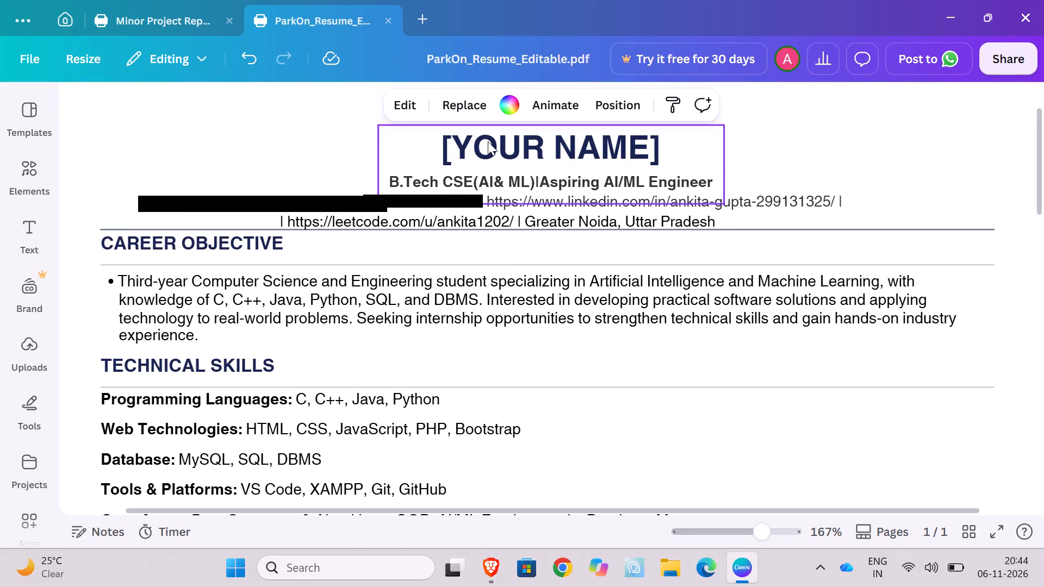
{"action": "double_click", "coordinate": [556, 134]}
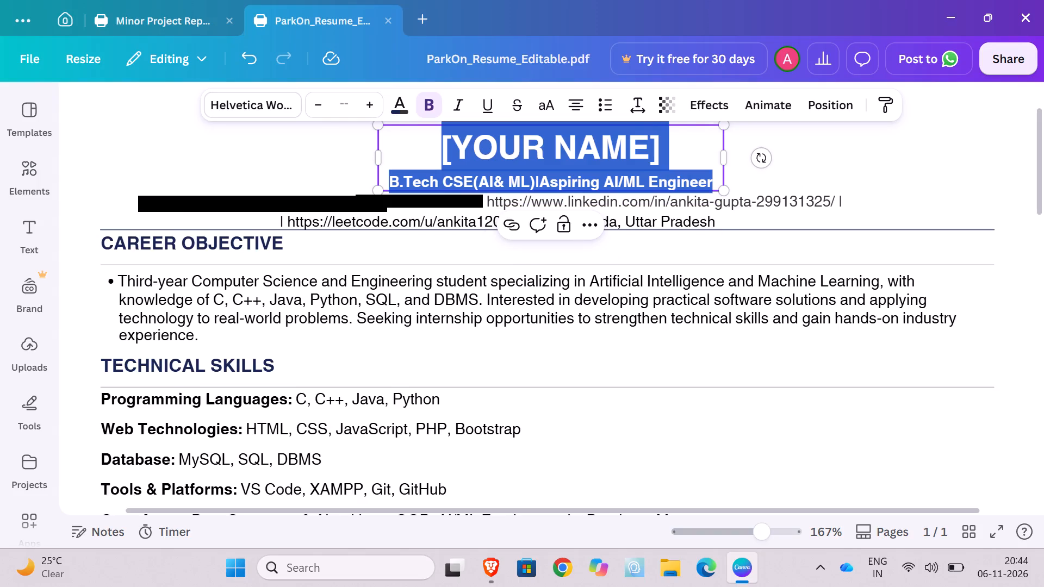
{"action": "left_click", "coordinate": [648, 152]}
{"action": "left_click", "coordinate": [669, 152]}
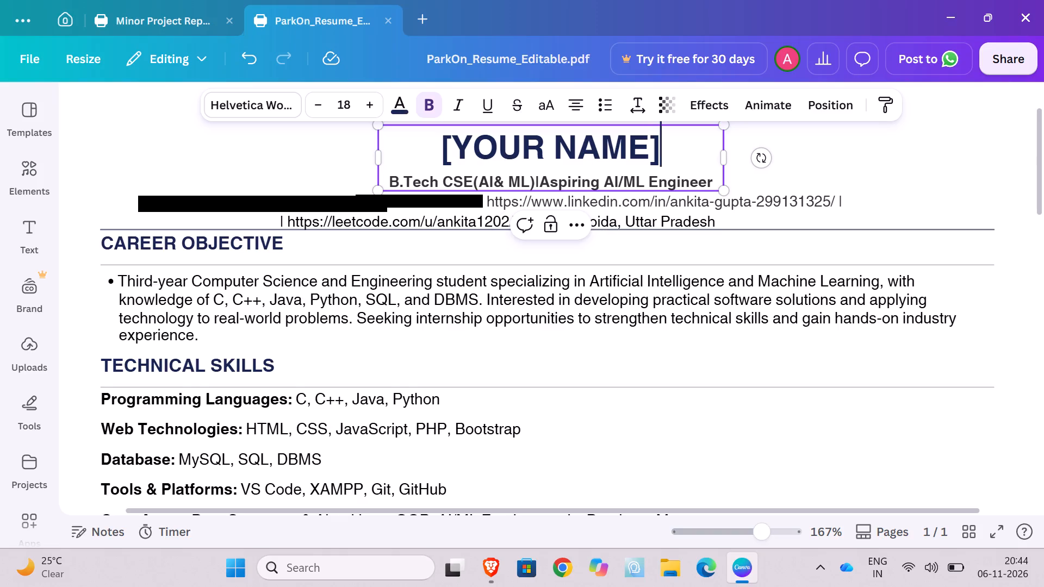
{"action": "key", "text": "BackSpace"}
{"action": "key", "text": "BackSpace"}
{"action": "key", "text": "BackSpace"}
{"action": "key", "text": "BackSpace"}
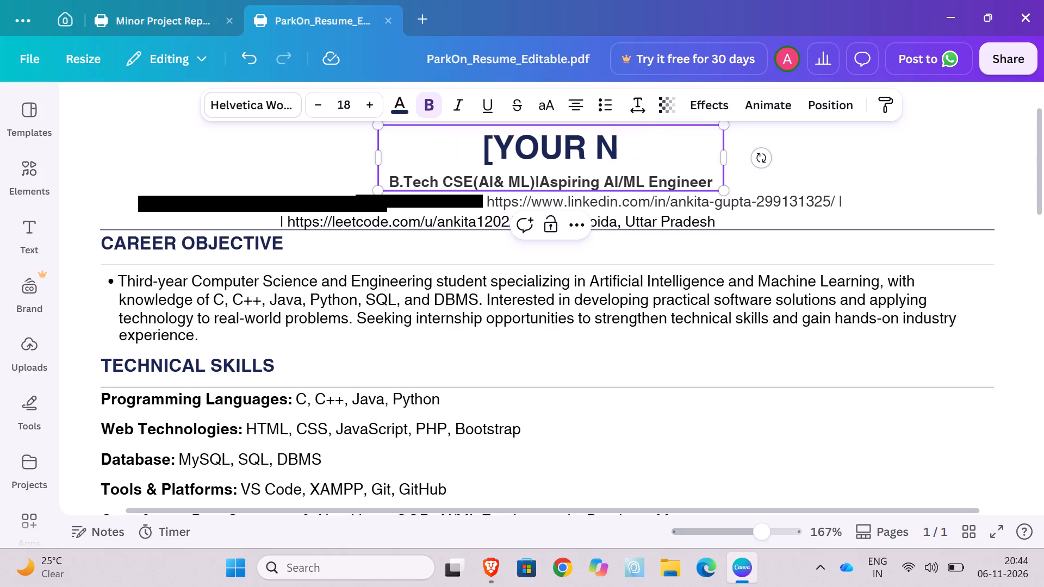
{"action": "key", "text": "BackSpace"}
{"action": "key", "text": "BackSpace"}
{"action": "key", "text": "BackSpace"}
{"action": "key", "text": "BackSpace"}
{"action": "key", "text": "BackSpace"}
{"action": "key", "text": "BackSpace"}
{"action": "key", "text": "BackSpace"}
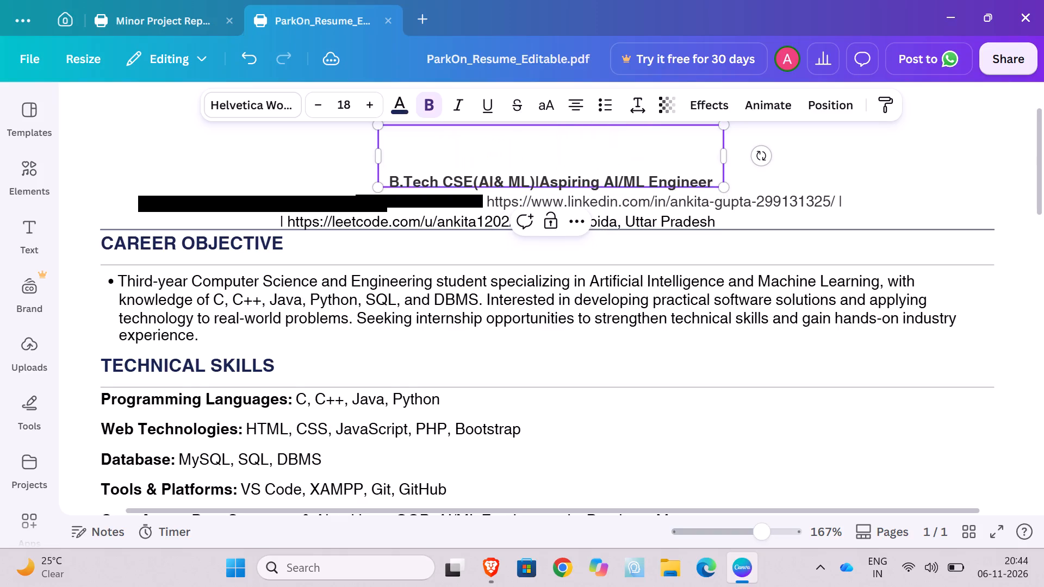
{"action": "key", "text": "a"}
{"action": "key", "text": "BackSpace"}
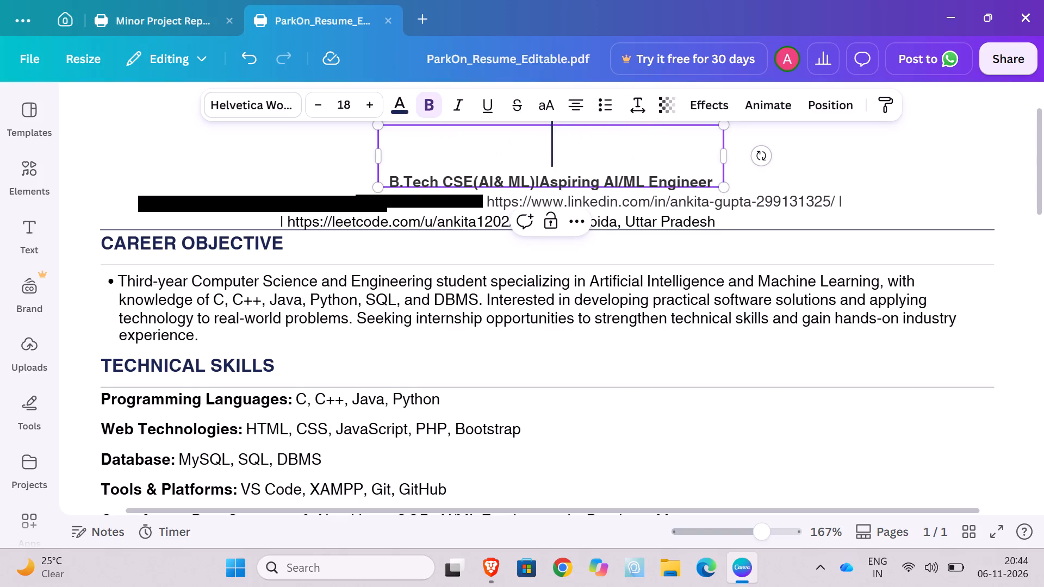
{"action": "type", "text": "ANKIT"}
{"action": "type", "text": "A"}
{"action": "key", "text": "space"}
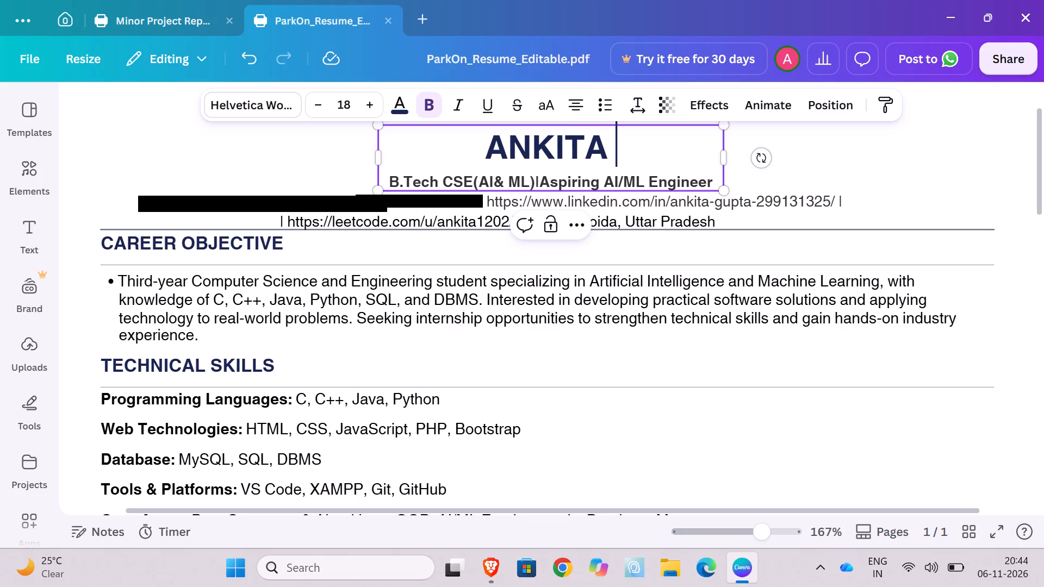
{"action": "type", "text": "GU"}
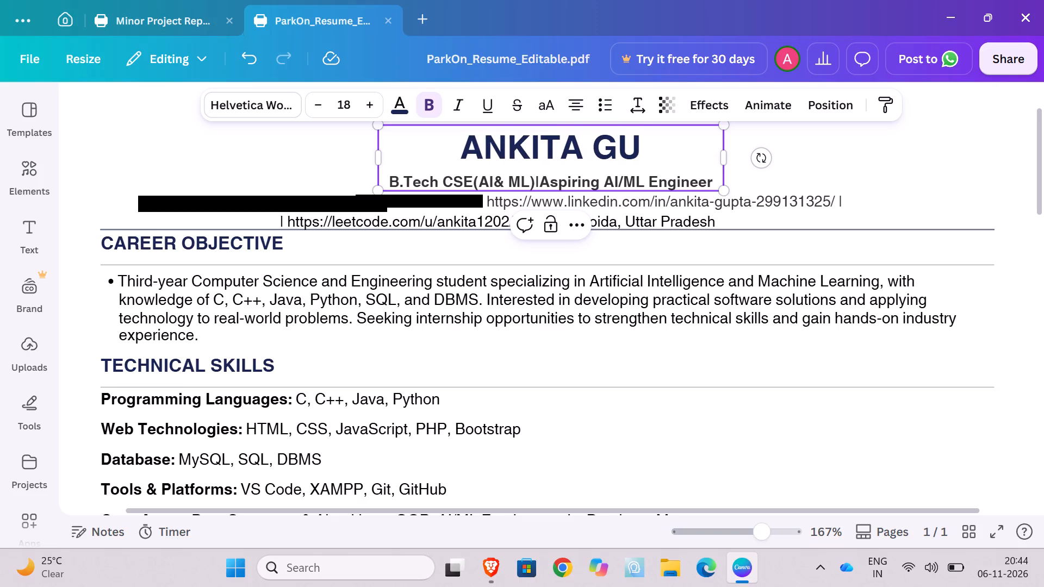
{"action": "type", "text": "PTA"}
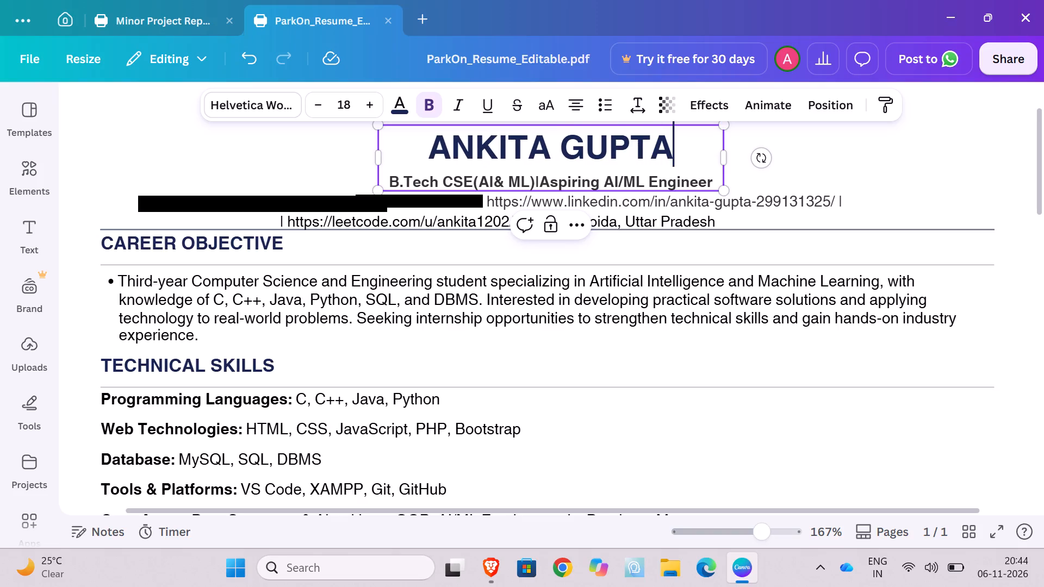
{"action": "left_click", "coordinate": [815, 180]}
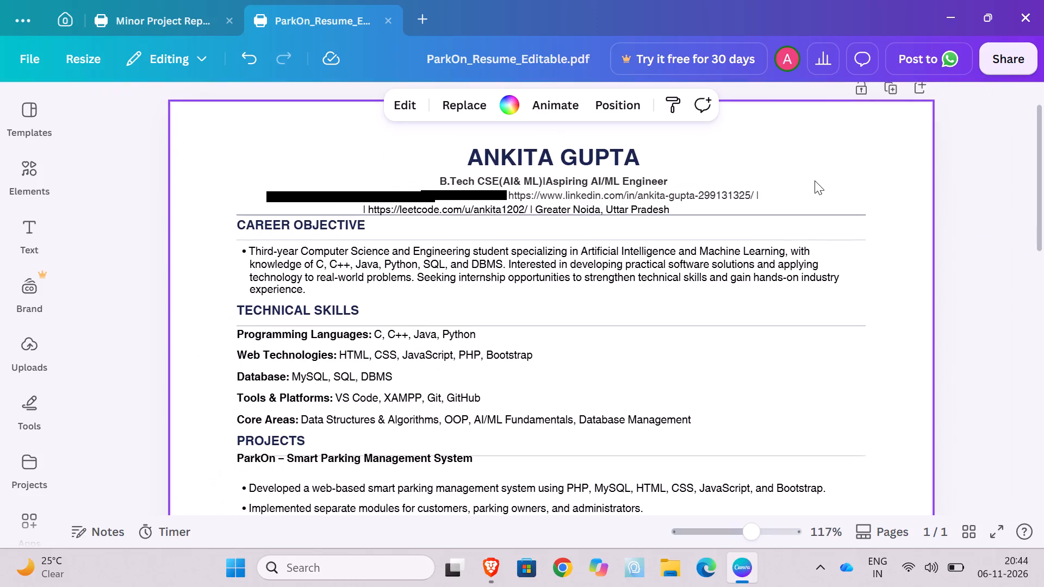
Move the name and B.Tech subtitle block slightly up and toward the left margin, leaving a gap above the contact details.
{"action": "left_click_drag", "start_coordinate": [636, 179], "coordinate": [611, 179]}
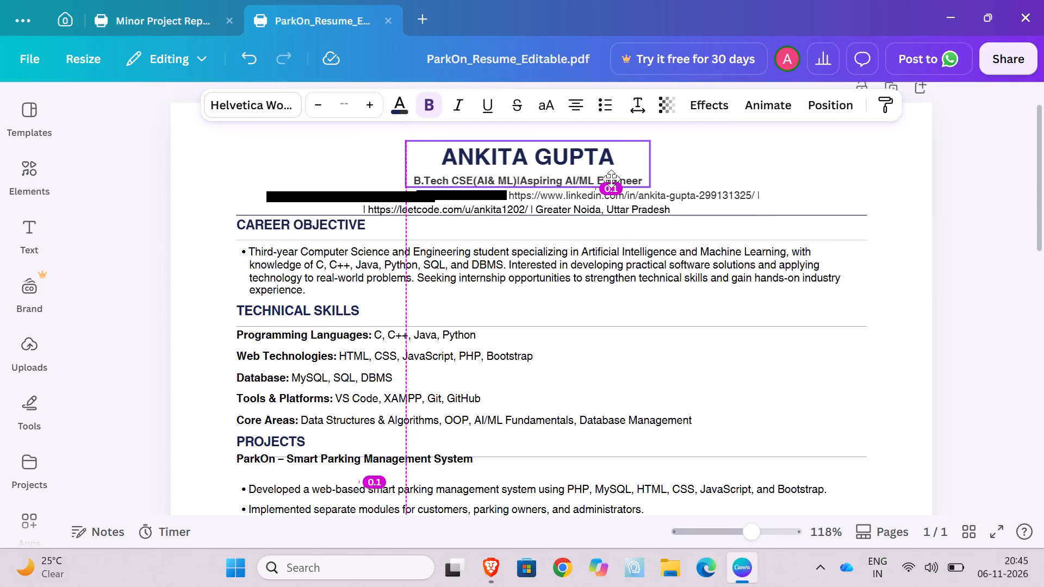
{"action": "left_click_drag", "start_coordinate": [611, 179], "coordinate": [612, 174]}
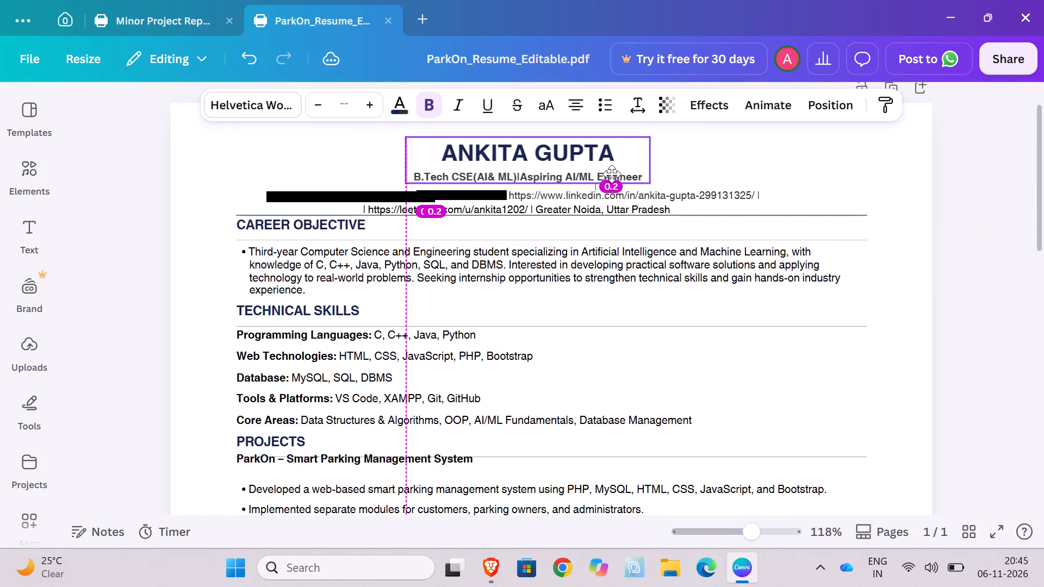
{"action": "left_click_drag", "start_coordinate": [612, 174], "coordinate": [612, 171]}
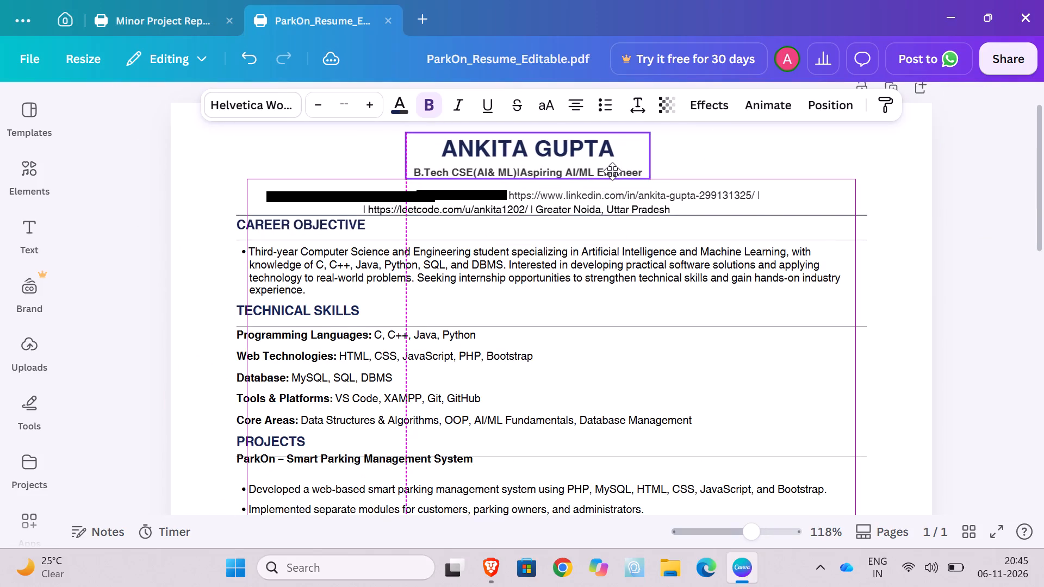
{"action": "left_click_drag", "start_coordinate": [612, 171], "coordinate": [613, 174]}
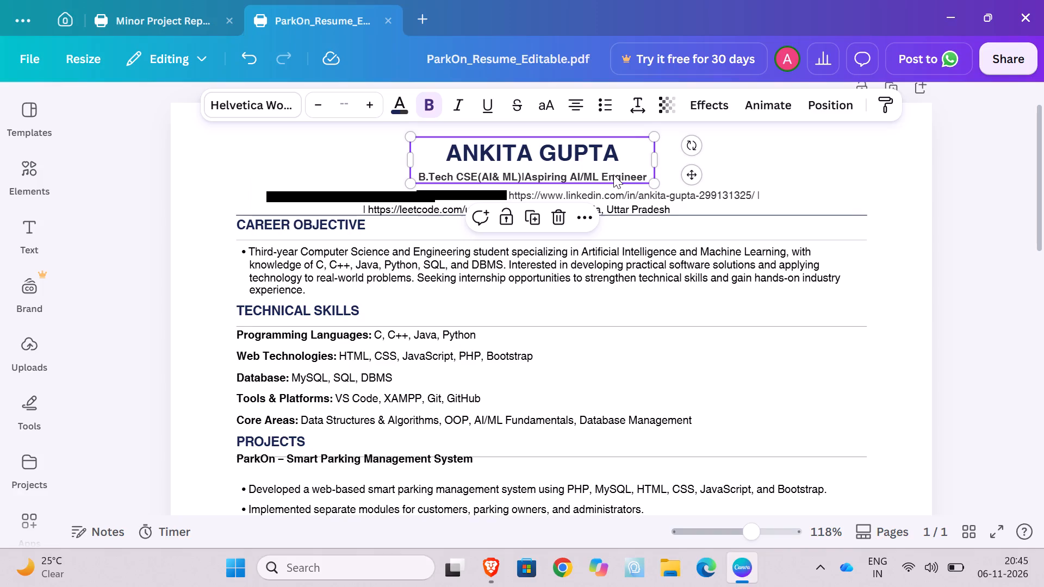
{"action": "left_click_drag", "start_coordinate": [594, 161], "coordinate": [589, 154]}
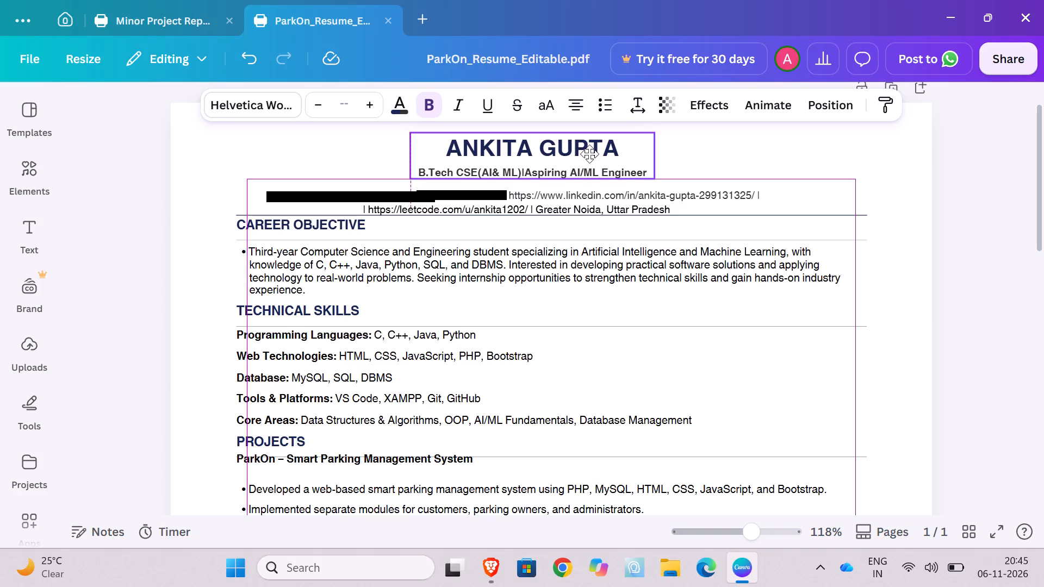
{"action": "left_click_drag", "start_coordinate": [589, 154], "coordinate": [586, 154]}
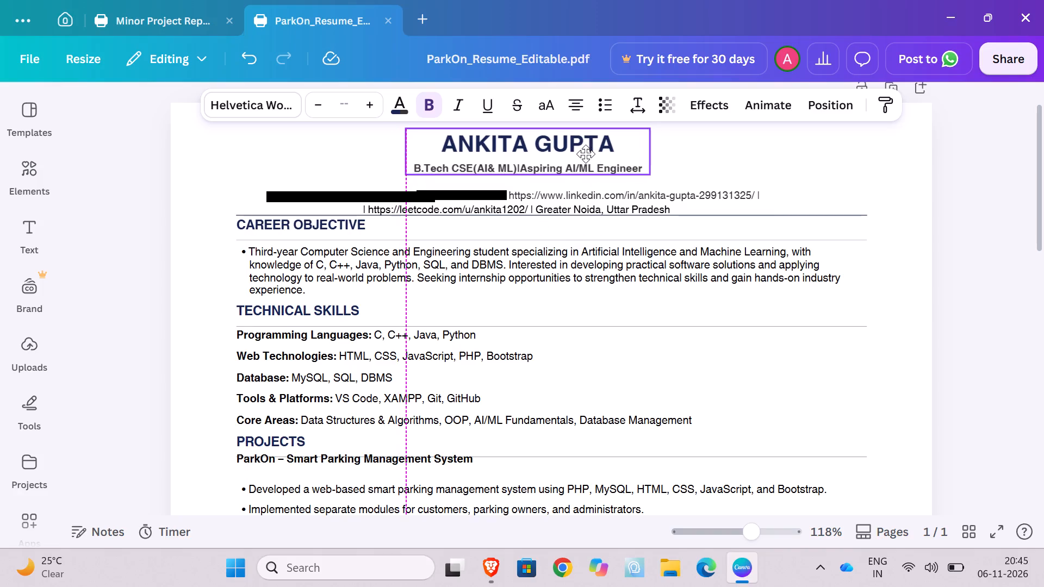
{"action": "left_click_drag", "start_coordinate": [586, 154], "coordinate": [586, 154]}
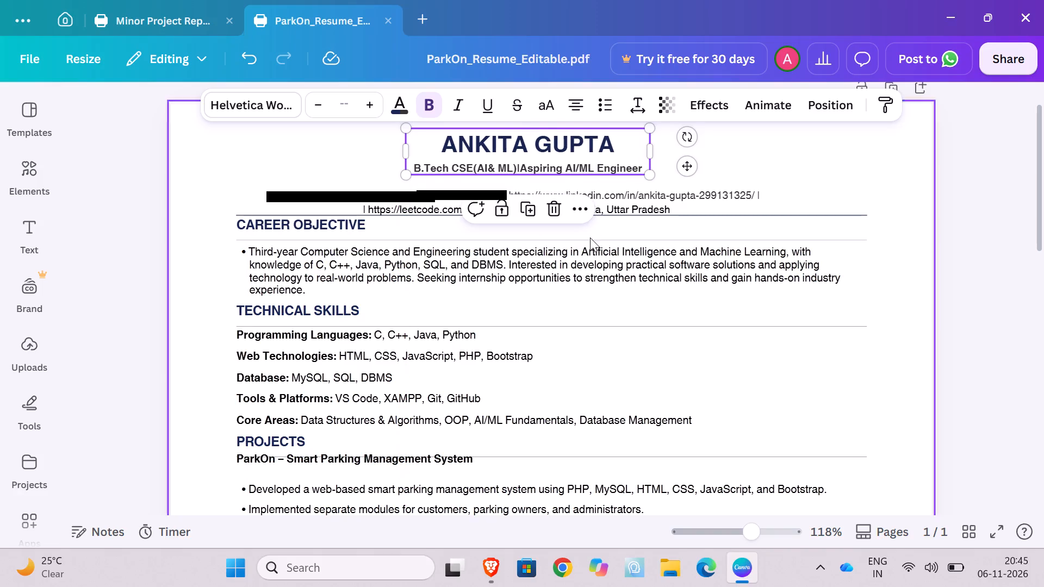
{"action": "left_click", "coordinate": [590, 266]}
{"action": "scroll", "coordinate": [590, 266], "scroll_direction": "up", "scroll_amount": 1}
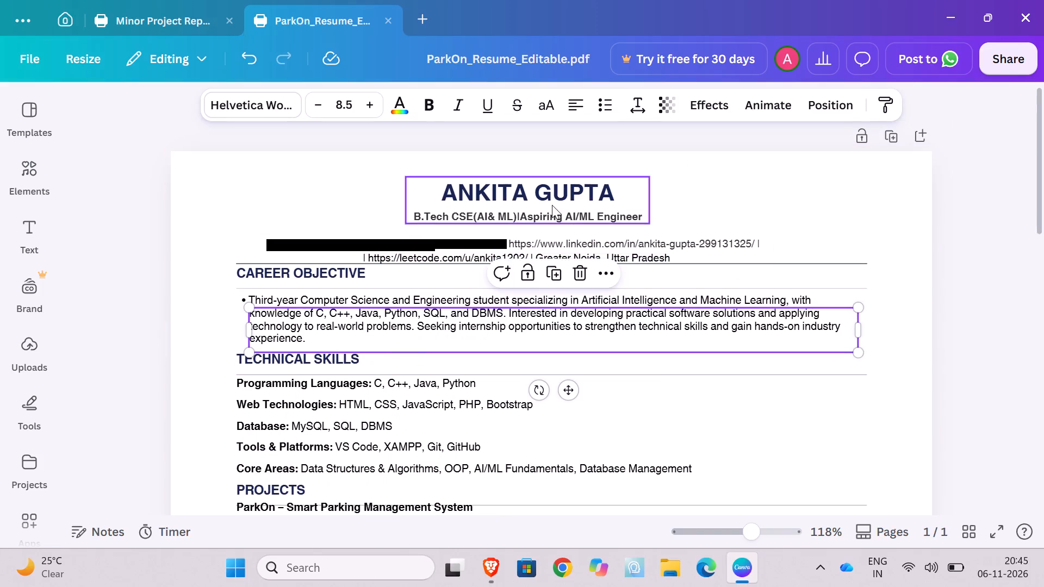
{"action": "left_click_drag", "start_coordinate": [551, 205], "coordinate": [556, 207]}
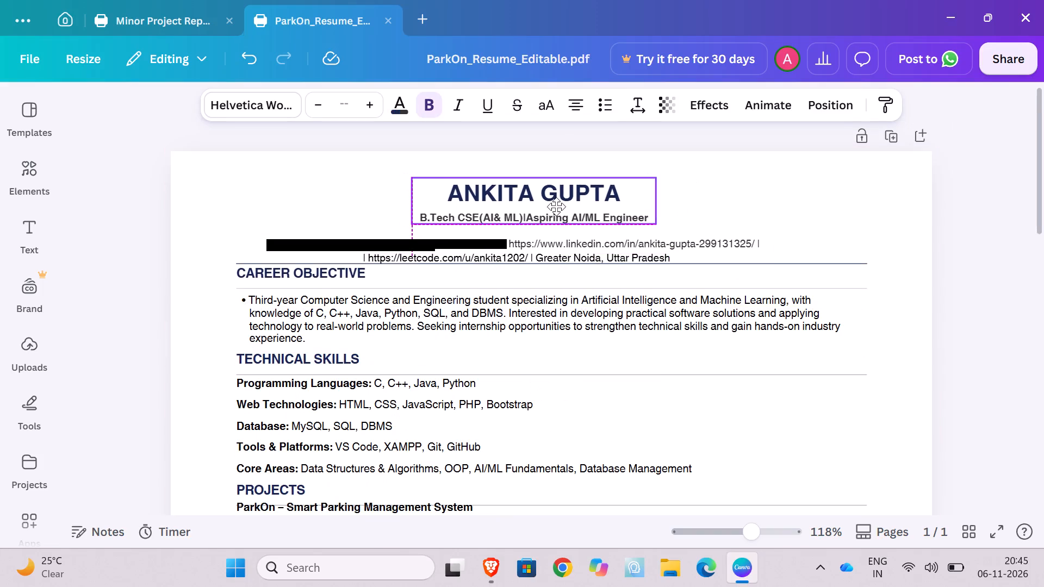
{"action": "left_click_drag", "start_coordinate": [556, 207], "coordinate": [558, 208]}
{"action": "left_click", "coordinate": [478, 317]}
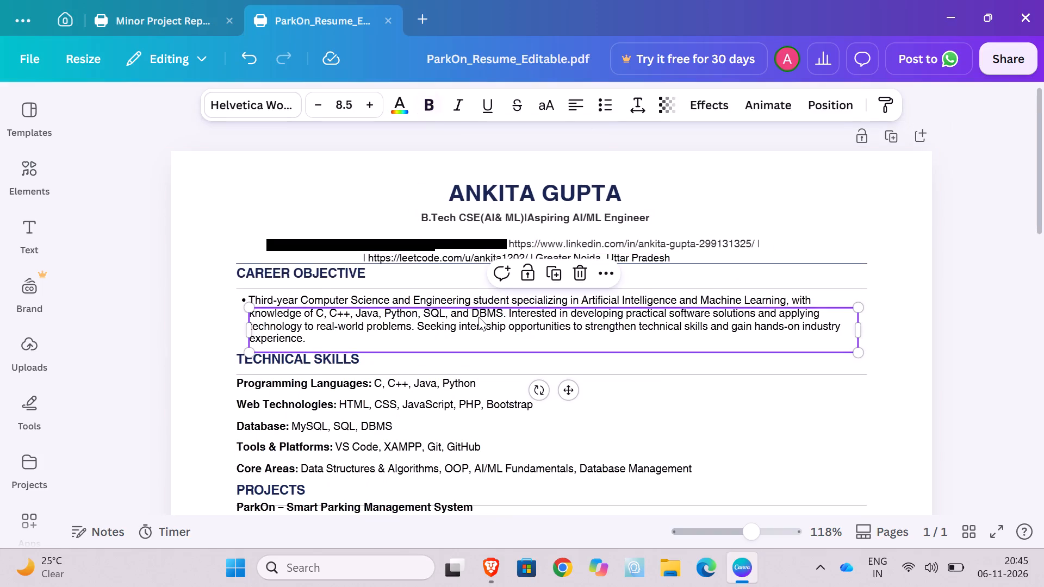
Nudge the contact detail text boxes under the subtitle so they line up in one row with the LinkedIn address.
{"action": "left_click", "coordinate": [475, 243]}
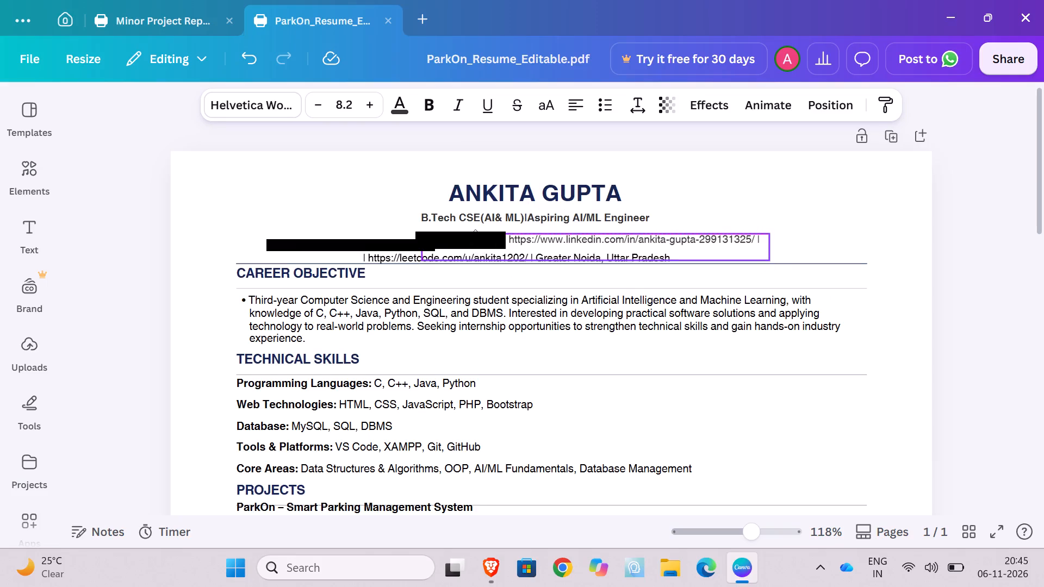
{"action": "left_click", "coordinate": [379, 241]}
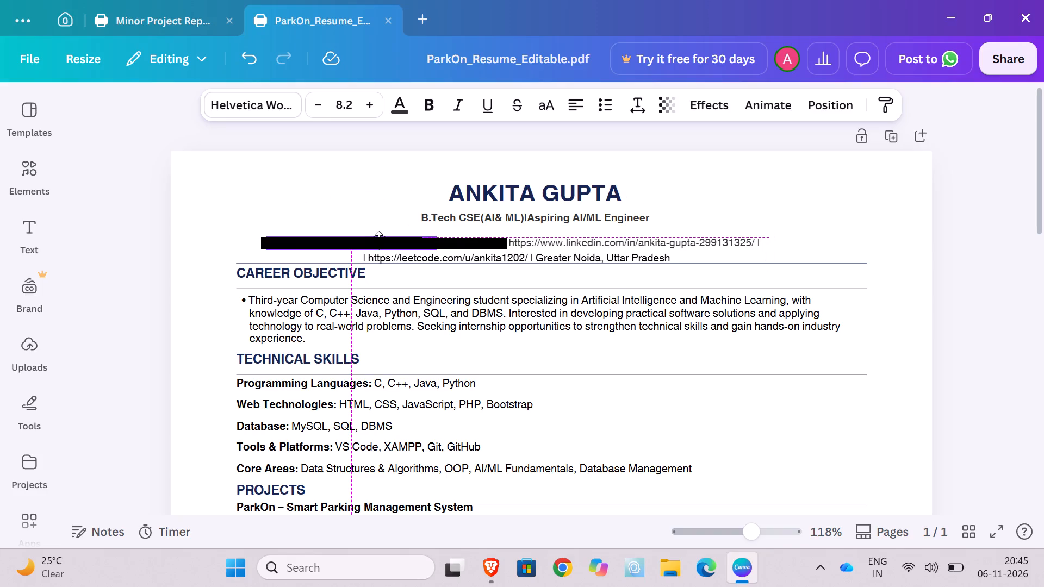
{"action": "left_click", "coordinate": [228, 242]}
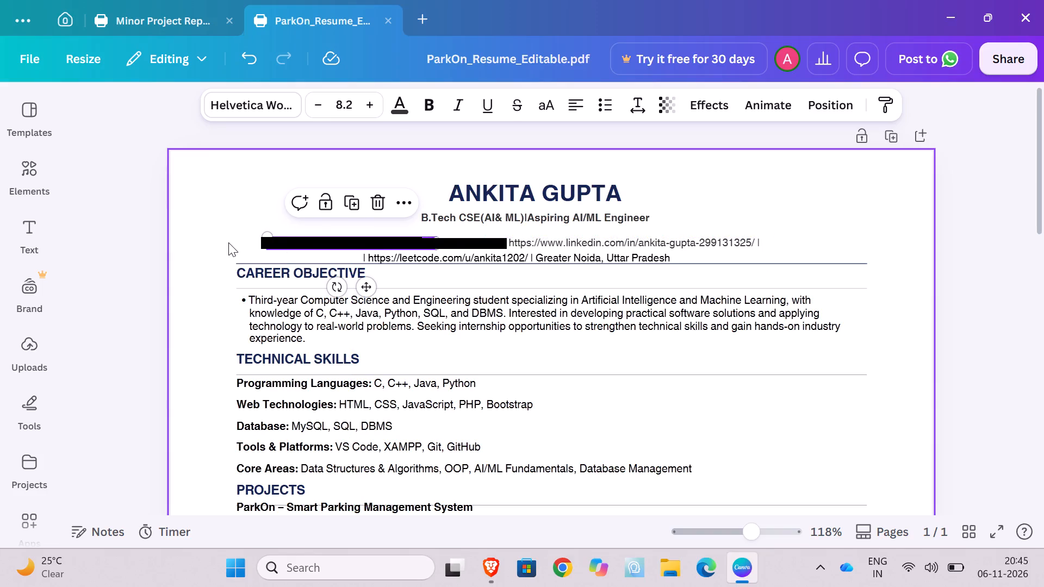
Nudge the LeetCode and location line up, closer to the contact row and clear of the Career Objective divider.
{"action": "left_click", "coordinate": [406, 260]}
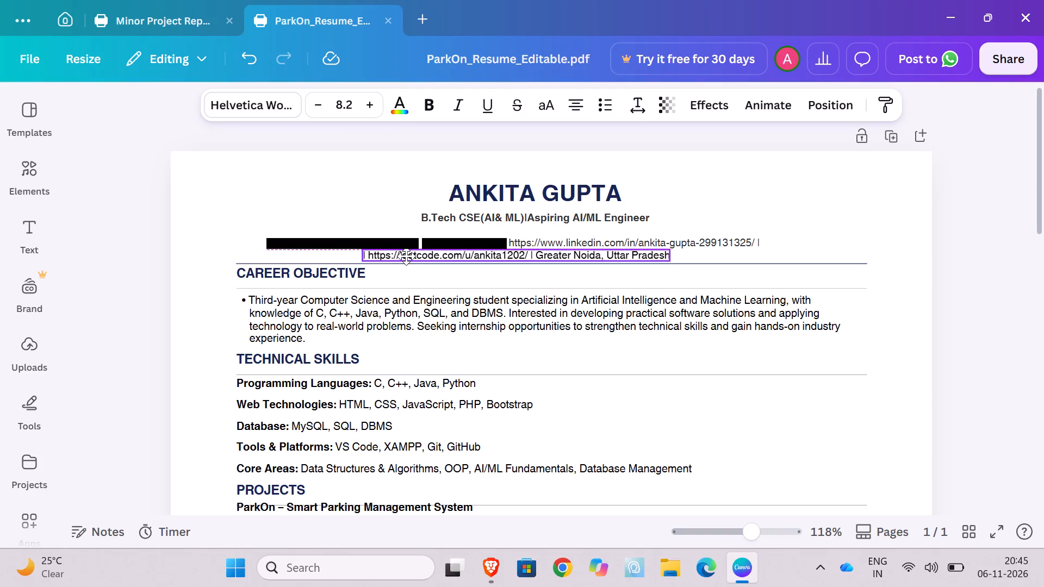
{"action": "left_click", "coordinate": [401, 284]}
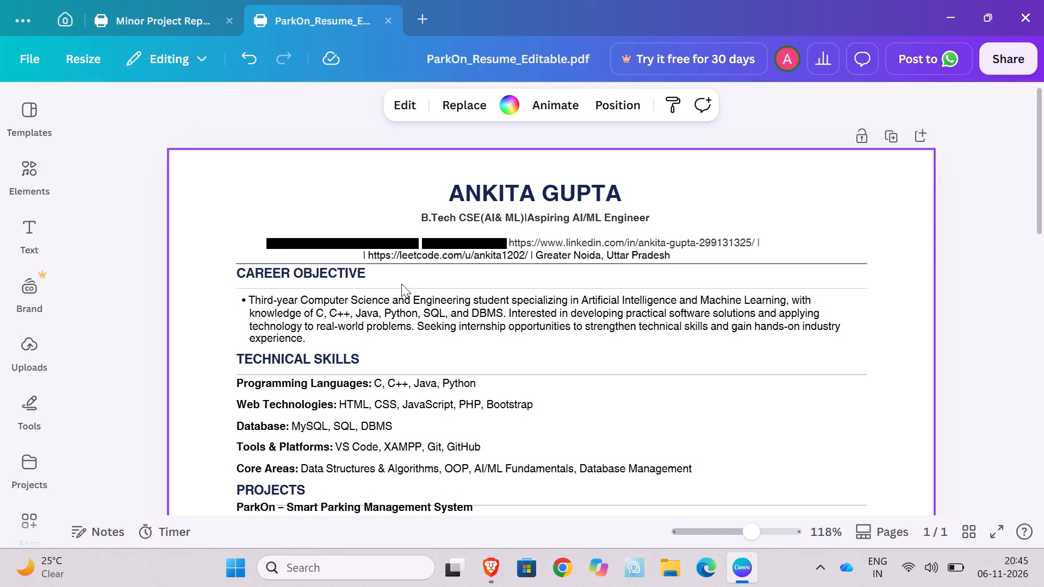
{"action": "scroll", "coordinate": [401, 284], "scroll_direction": "down", "scroll_amount": 1}
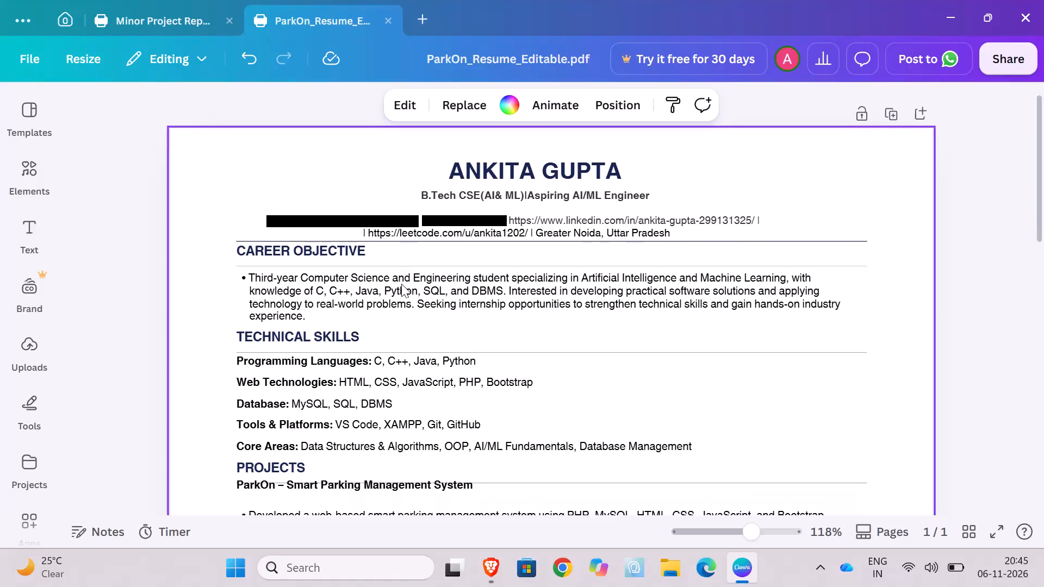
Nudge the Projects heading block down so the divider runs between the heading and the ParkOn – Smart Parking Management System title.
{"action": "scroll", "coordinate": [401, 284], "scroll_direction": "down", "scroll_amount": 1}
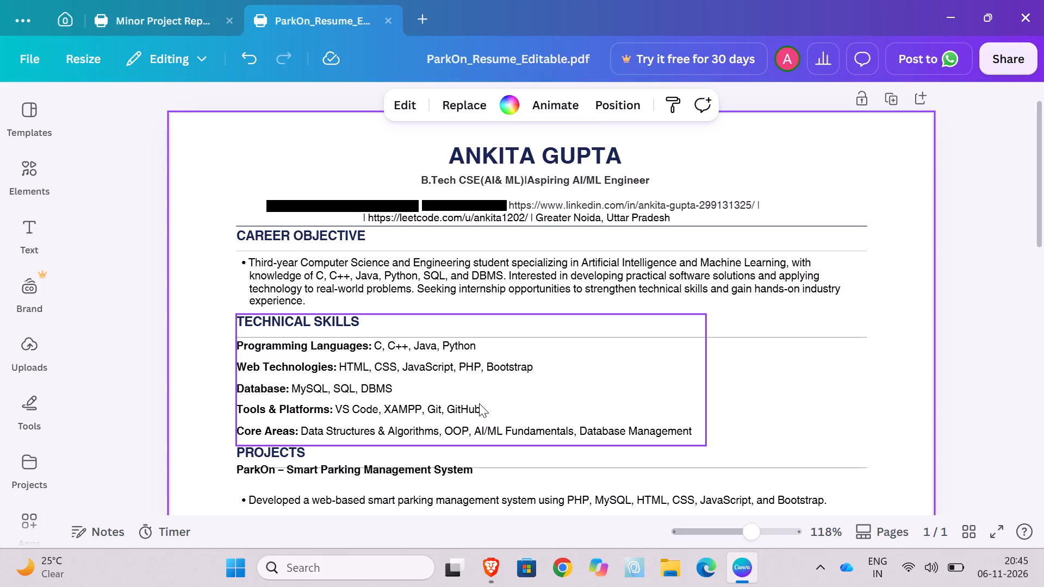
{"action": "scroll", "coordinate": [479, 403], "scroll_direction": "down", "scroll_amount": 1}
{"action": "left_click", "coordinate": [432, 311]}
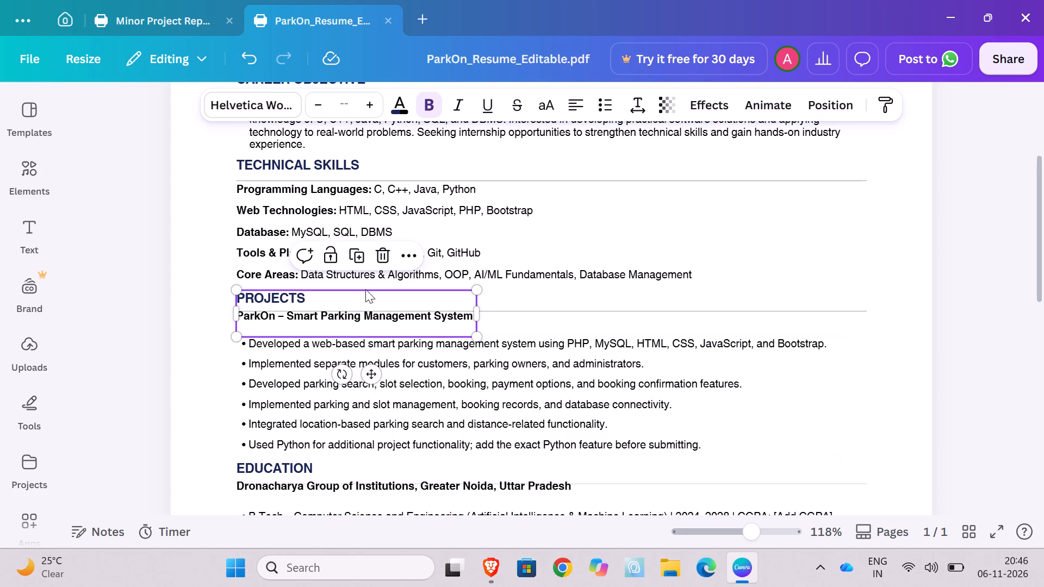
{"action": "left_click", "coordinate": [356, 309]}
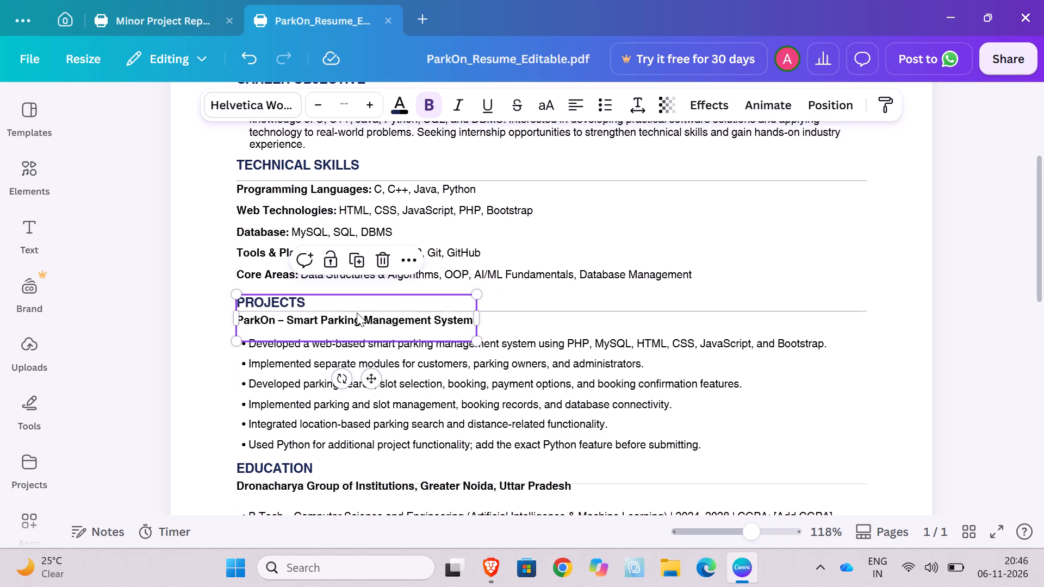
{"action": "left_click", "coordinate": [205, 336]}
Nudge the Education heading block down so the divider runs between the heading and the Dronacharya Group of Institutions line.
{"action": "scroll", "coordinate": [205, 336], "scroll_direction": "down", "scroll_amount": 1}
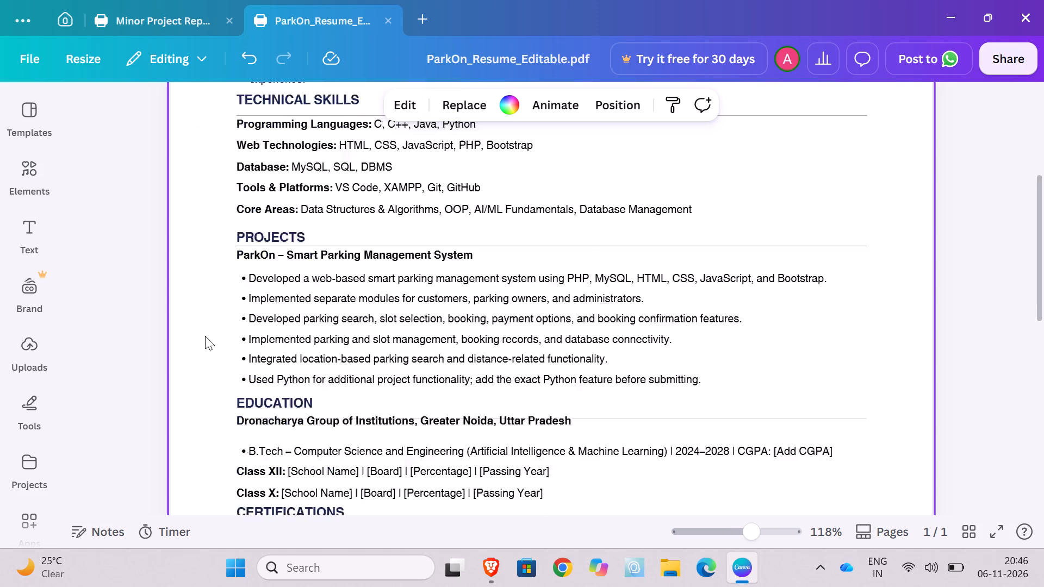
{"action": "scroll", "coordinate": [205, 336], "scroll_direction": "down", "scroll_amount": 2}
{"action": "left_click", "coordinate": [253, 307]}
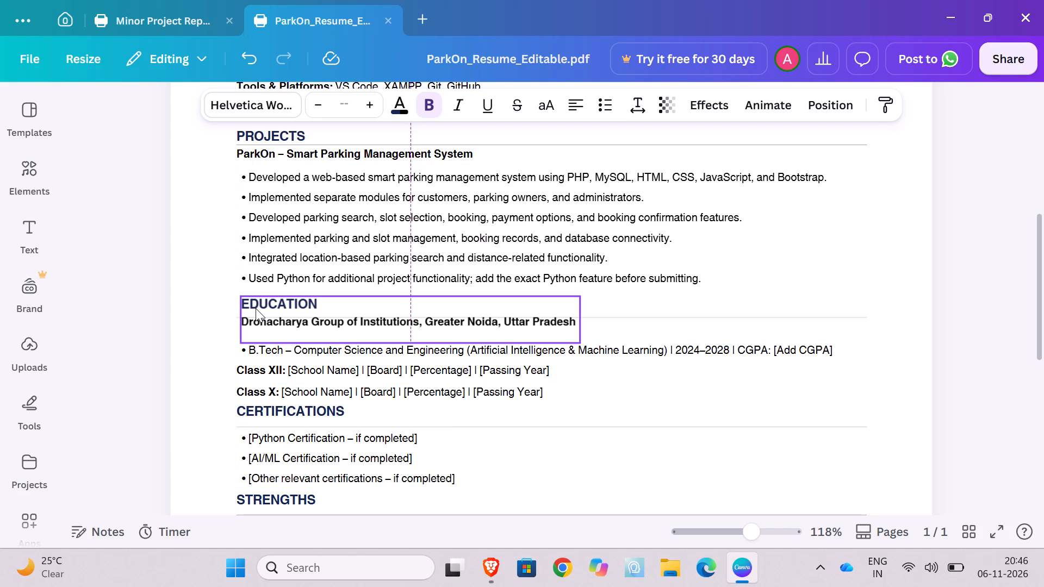
{"action": "left_click", "coordinate": [206, 273]}
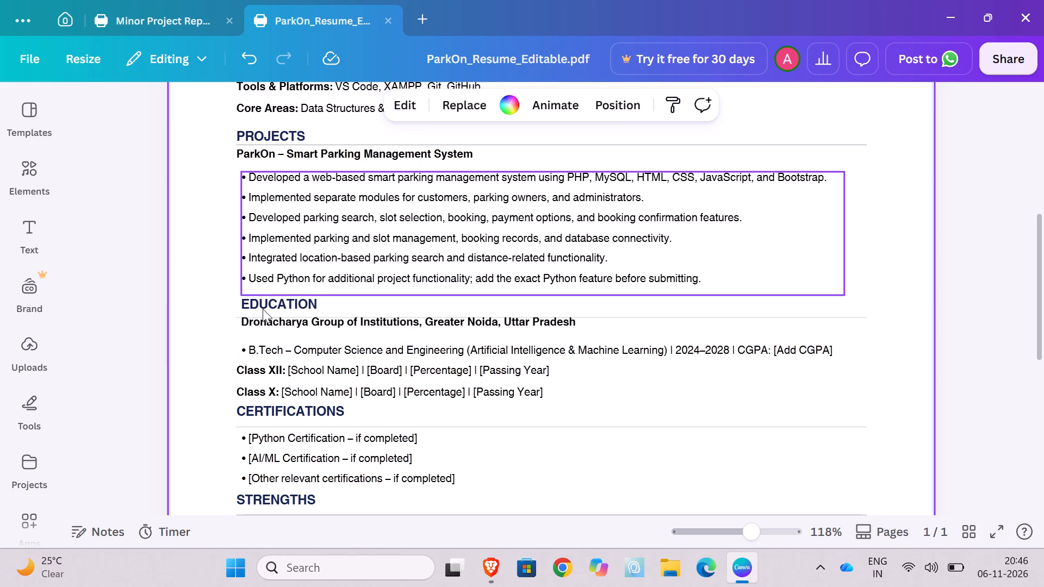
{"action": "left_click", "coordinate": [263, 309]}
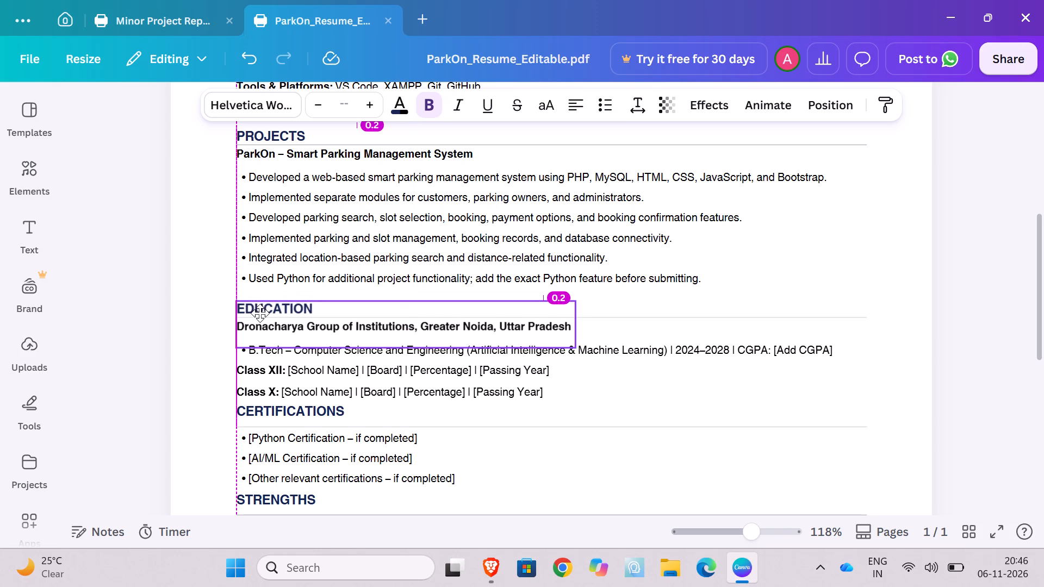
{"action": "left_click", "coordinate": [202, 313]}
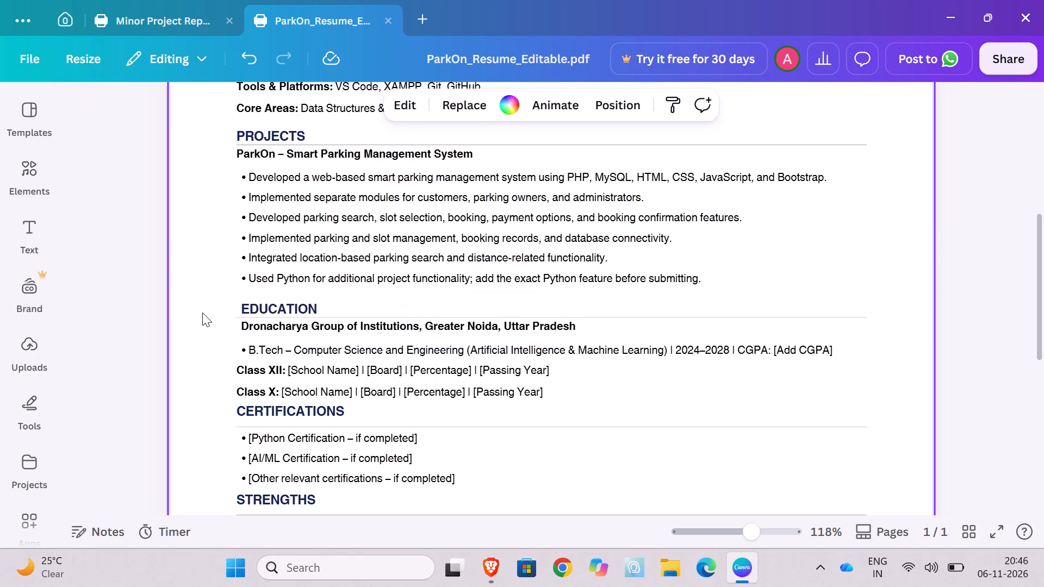
Align the Education heading block and the Class XII and Class X lines with the left text margin, keeping the B.Tech bullet indented.
{"action": "scroll", "coordinate": [202, 313], "scroll_direction": "down", "scroll_amount": 1}
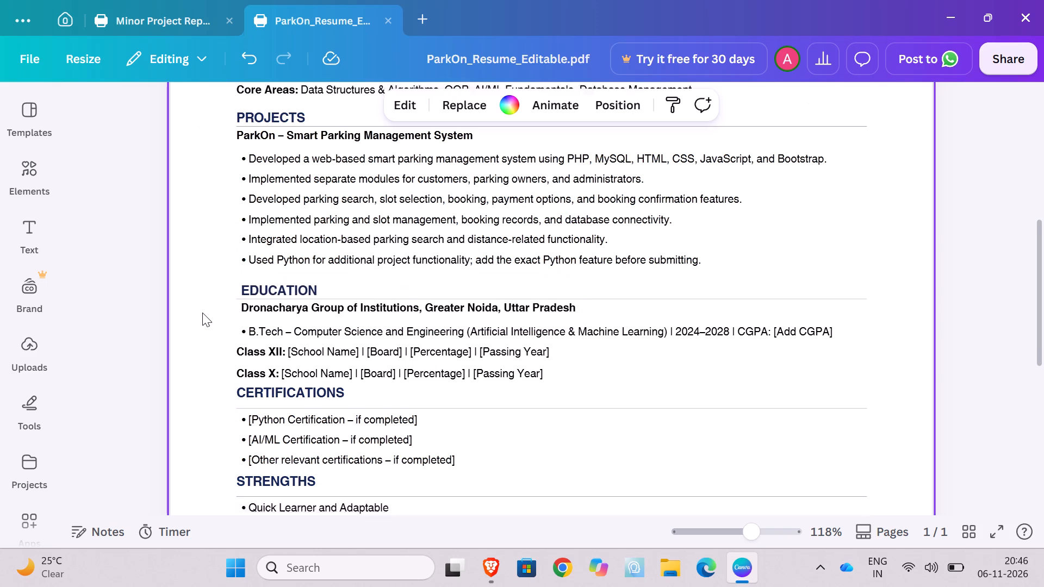
{"action": "scroll", "coordinate": [202, 313], "scroll_direction": "down", "scroll_amount": 1}
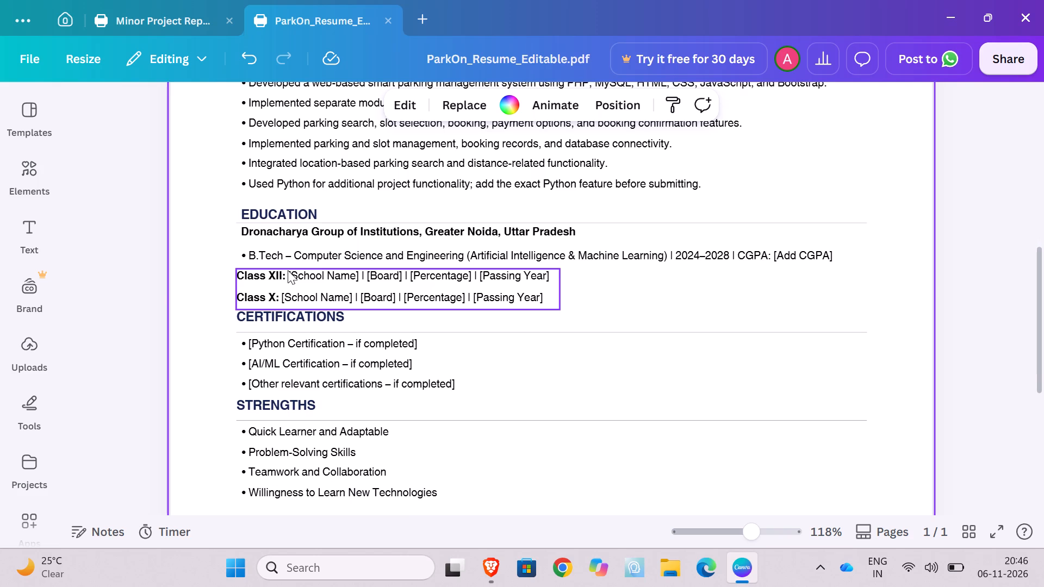
{"action": "left_click", "coordinate": [290, 251]}
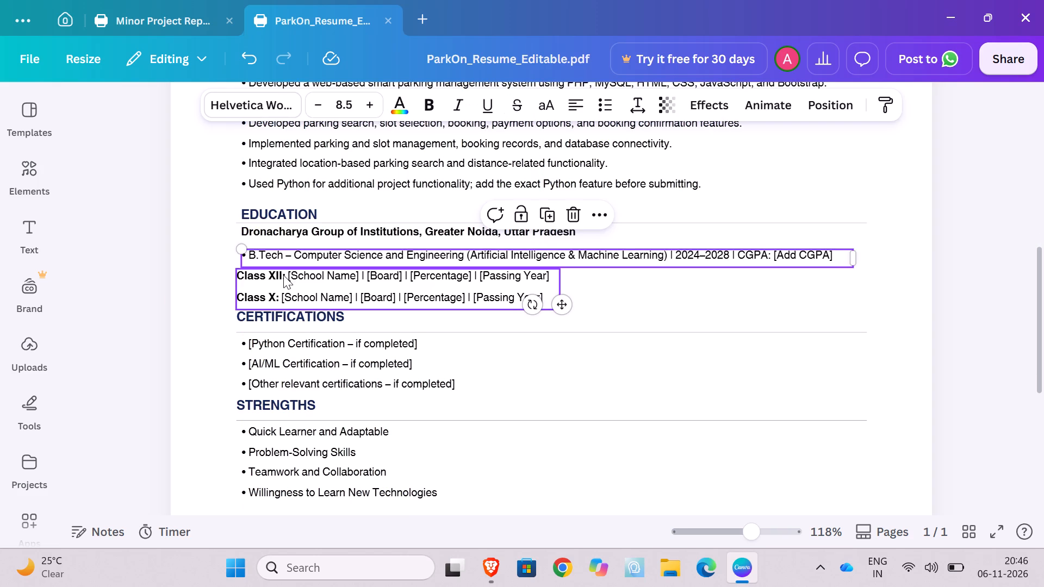
{"action": "left_click", "coordinate": [283, 275]}
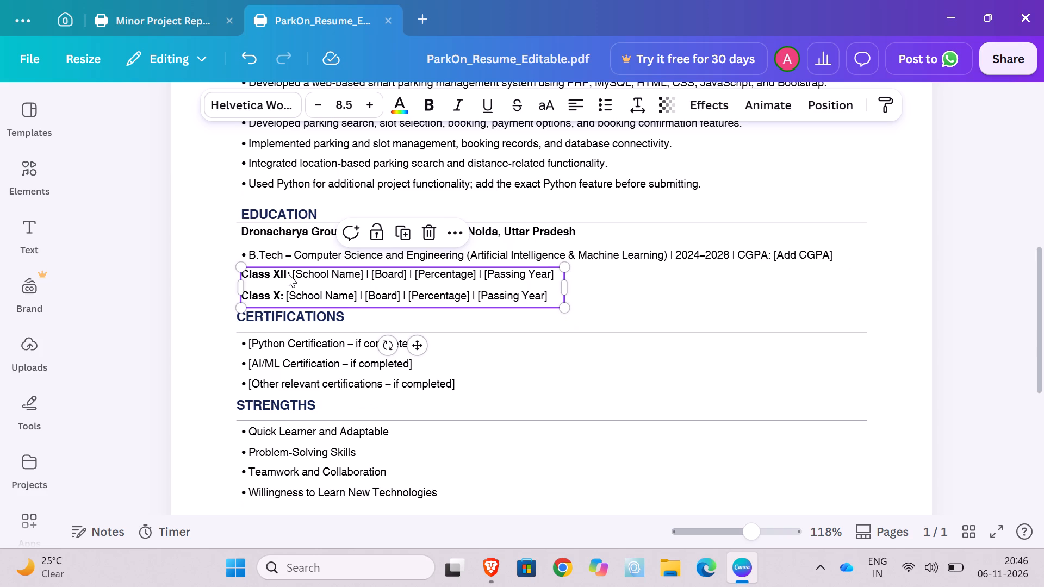
{"action": "left_click", "coordinate": [294, 227]}
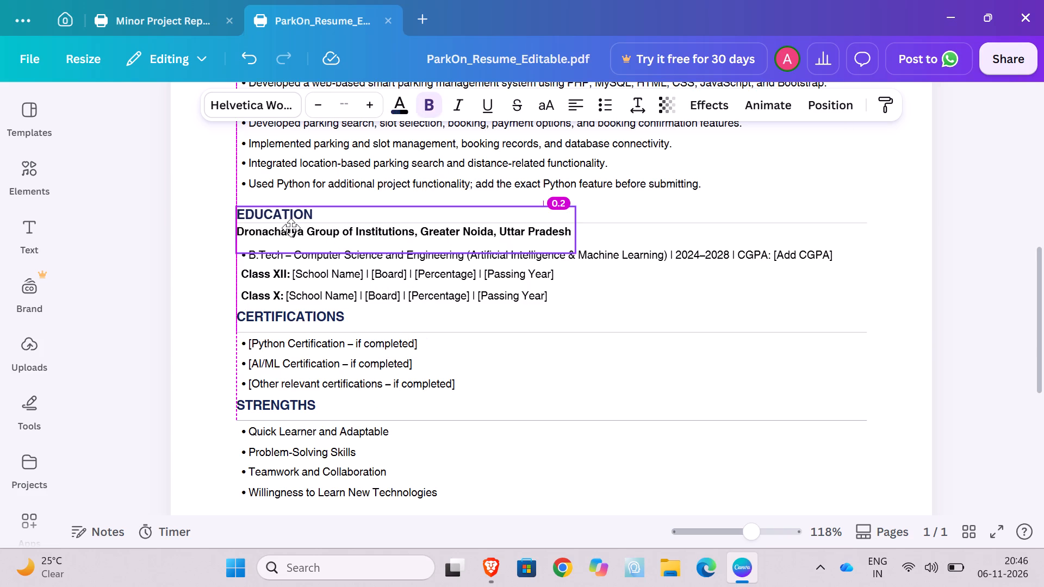
{"action": "left_click", "coordinate": [290, 285]}
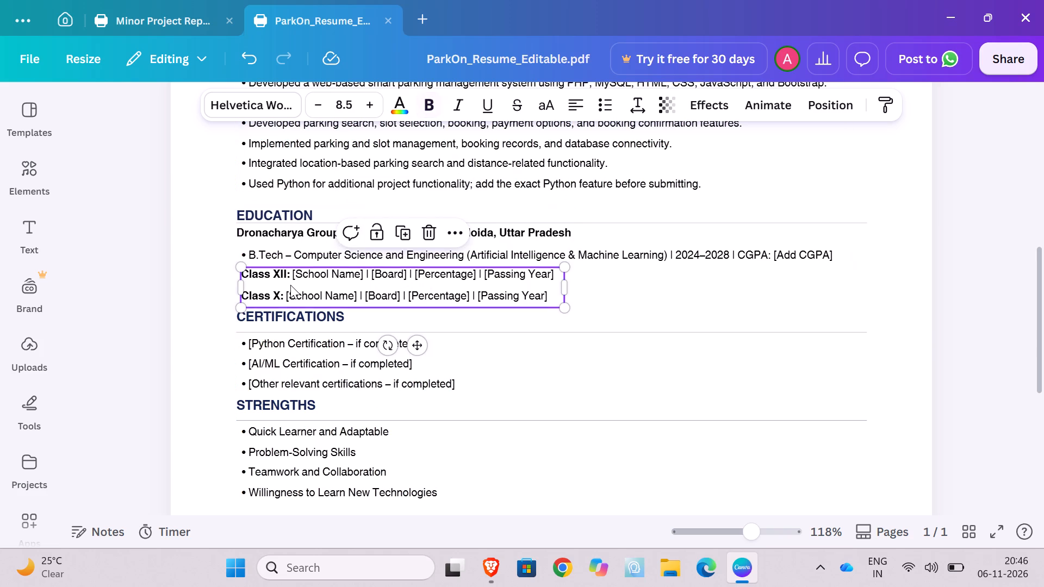
{"action": "left_click", "coordinate": [292, 250]}
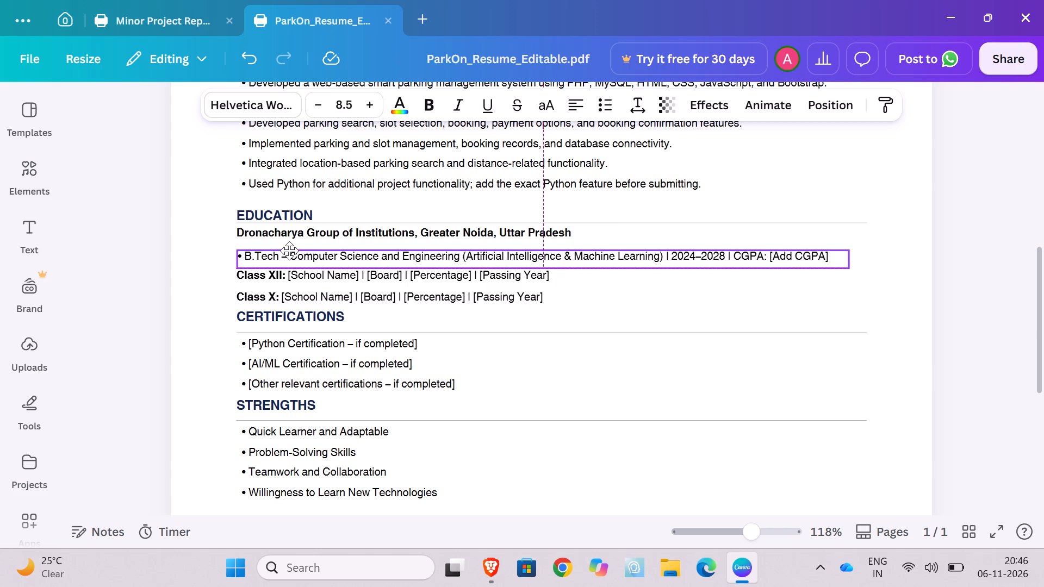
{"action": "scroll", "coordinate": [291, 249], "scroll_direction": "up", "scroll_amount": 1}
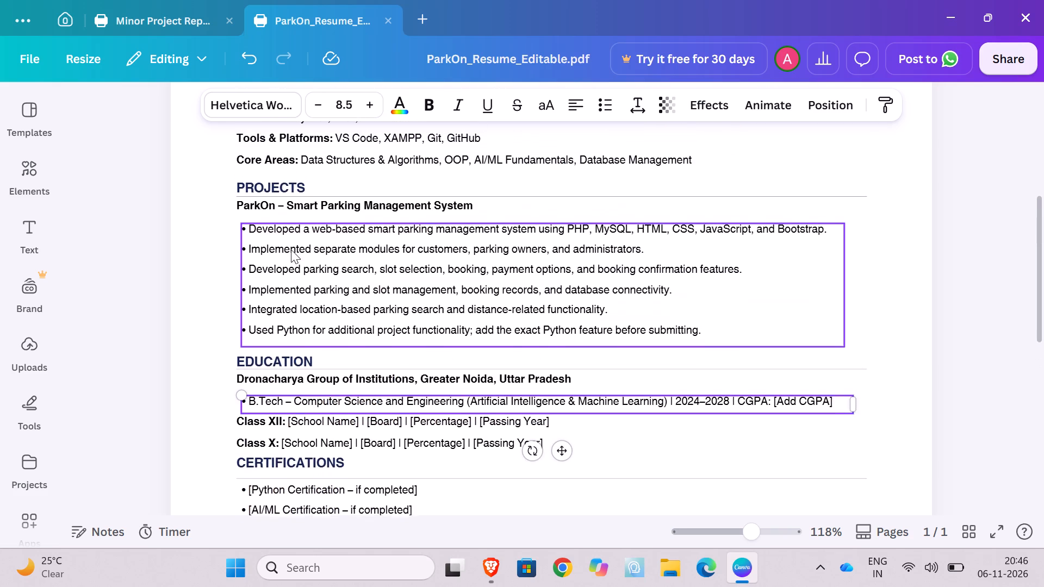
{"action": "scroll", "coordinate": [291, 249], "scroll_direction": "up", "scroll_amount": 1}
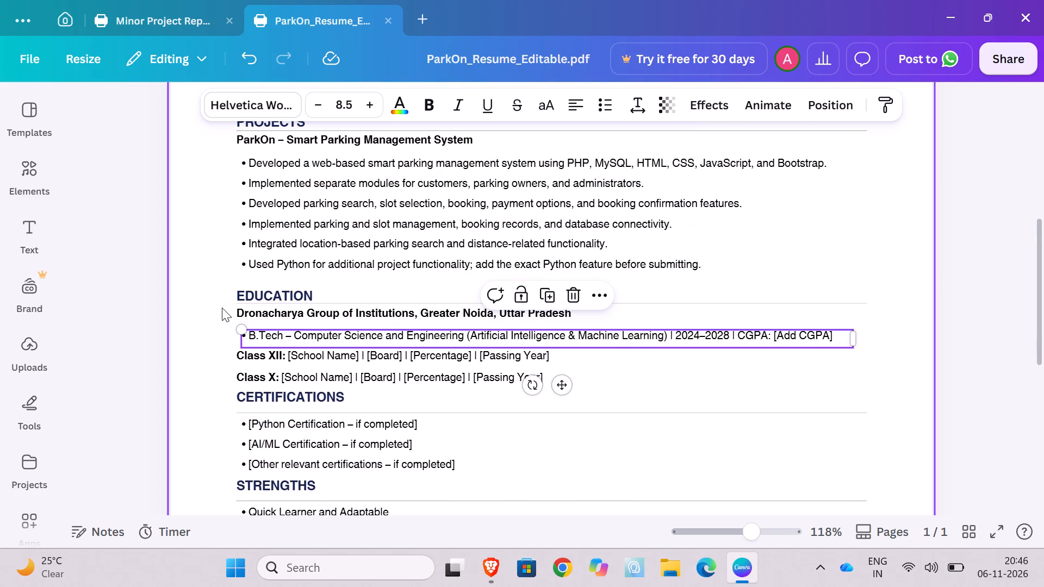
{"action": "left_click", "coordinate": [222, 308]}
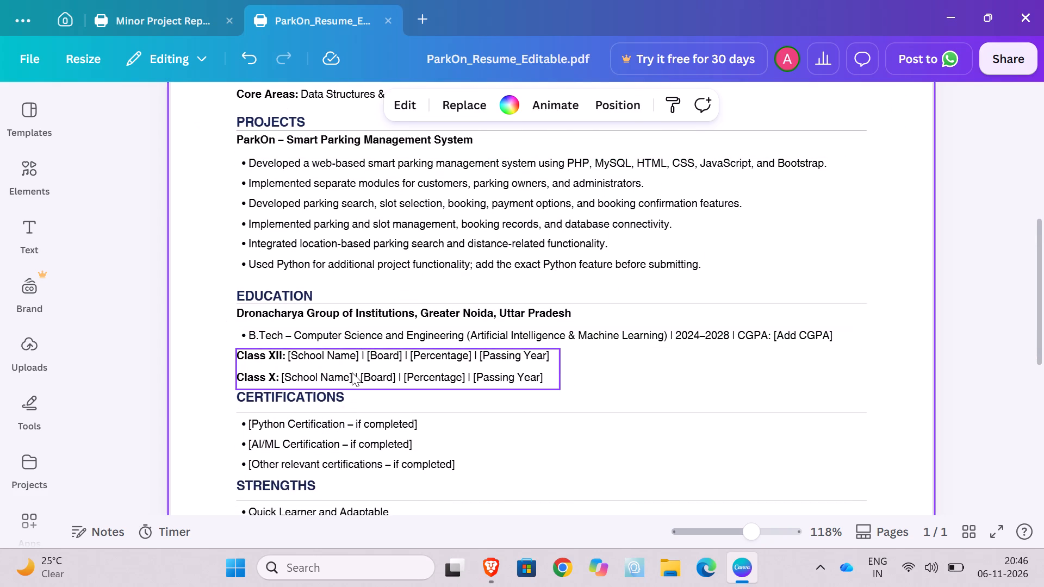
Replace the [School Name] placeholder in the Class XII line with MJRP Public School.
{"action": "left_click", "coordinate": [352, 372]}
{"action": "double_click", "coordinate": [356, 354]}
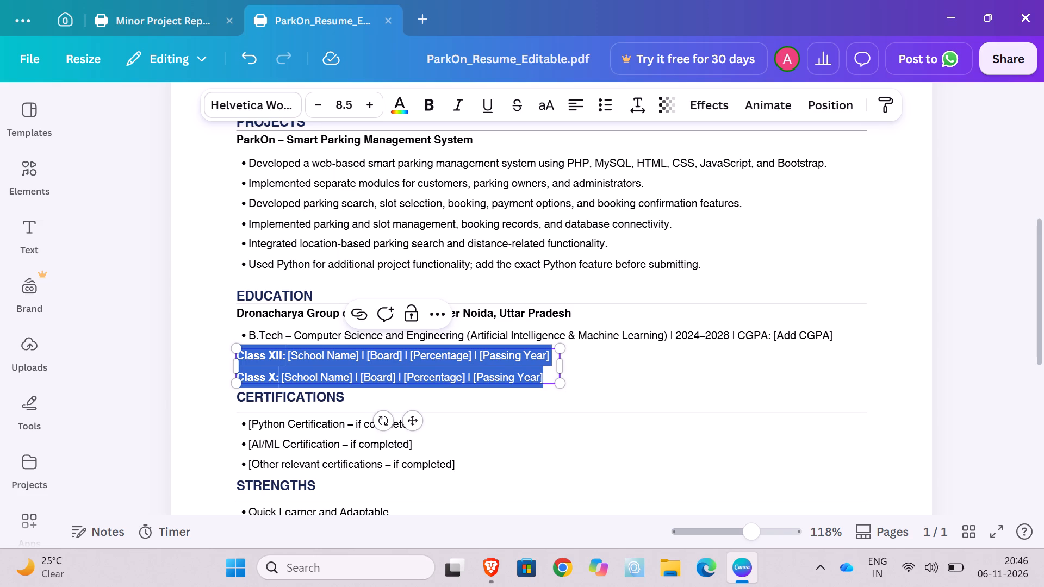
{"action": "left_click", "coordinate": [356, 354]}
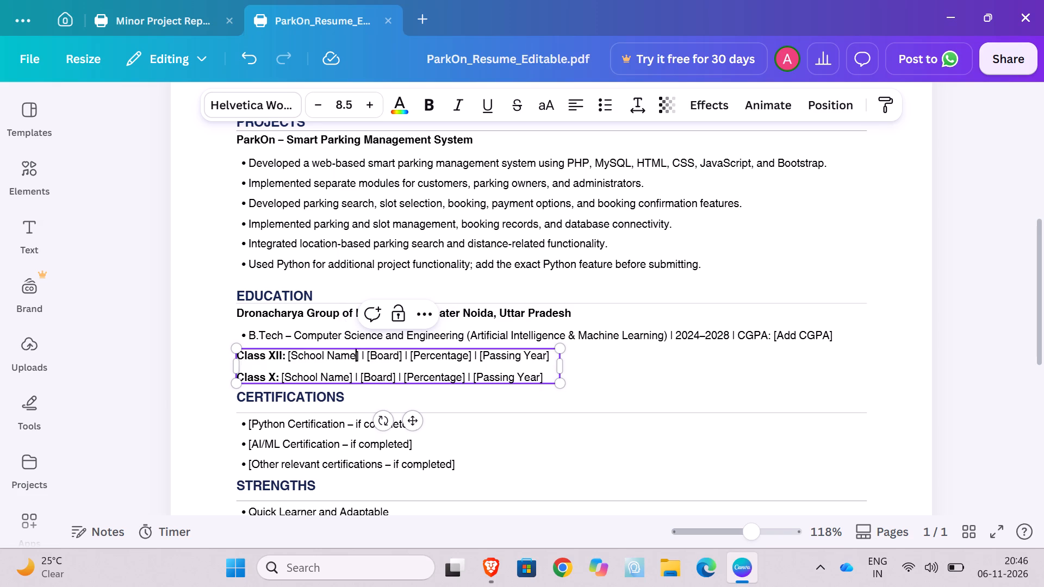
{"action": "left_click", "coordinate": [358, 355]}
{"action": "key", "text": "BackSpace"}
{"action": "key", "text": "BackSpace"}
{"action": "key", "text": "BackSpace"}
{"action": "key", "text": "BackSpace"}
{"action": "key", "text": "BackSpace"}
{"action": "key", "text": "BackSpace"}
{"action": "key", "text": "BackSpace"}
{"action": "key", "text": "BackSpace"}
{"action": "key", "text": "BackSpace"}
{"action": "key", "text": "BackSpace"}
{"action": "key", "text": "BackSpace"}
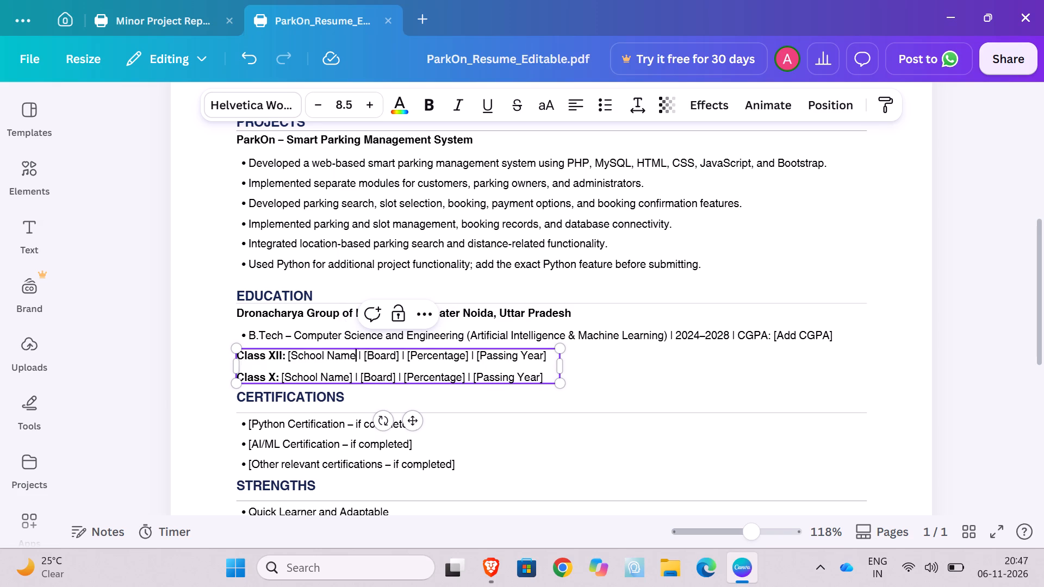
{"action": "key", "text": "BackSpace"}
{"action": "key", "text": "BackSpace"}
{"action": "key", "text": "BackSpace"}
{"action": "key", "text": "BackSpace"}
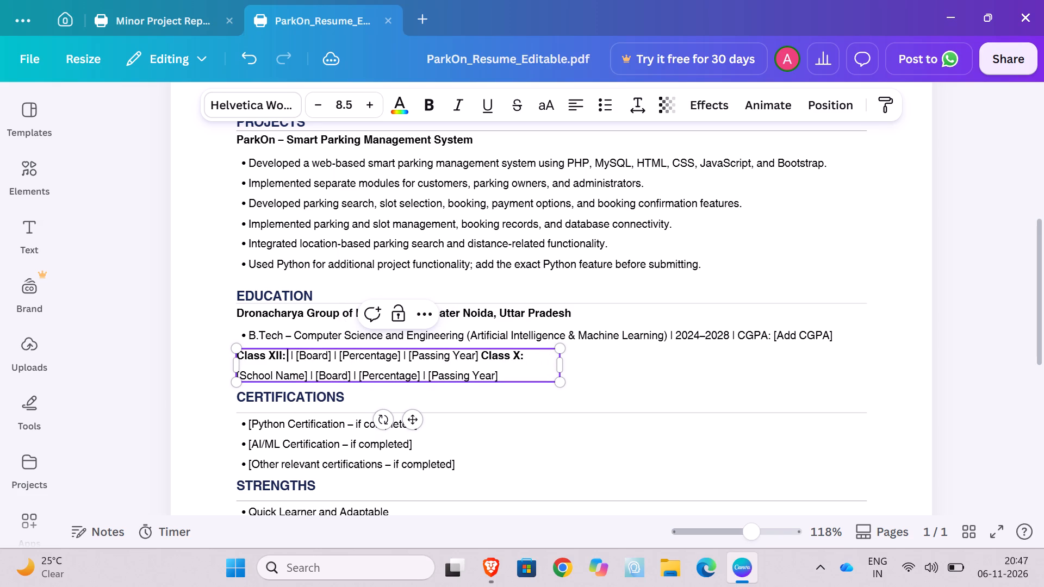
{"action": "type", "text": "MJRP"}
{"action": "key", "text": "space"}
{"action": "key", "text": "p"}
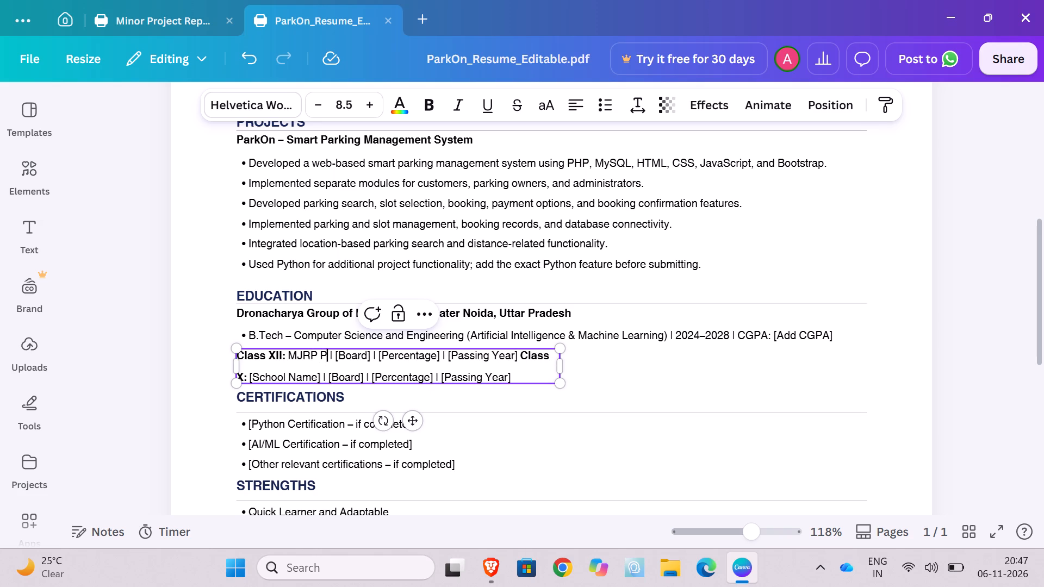
{"action": "type", "text": "ublic"}
{"action": "key", "text": "space"}
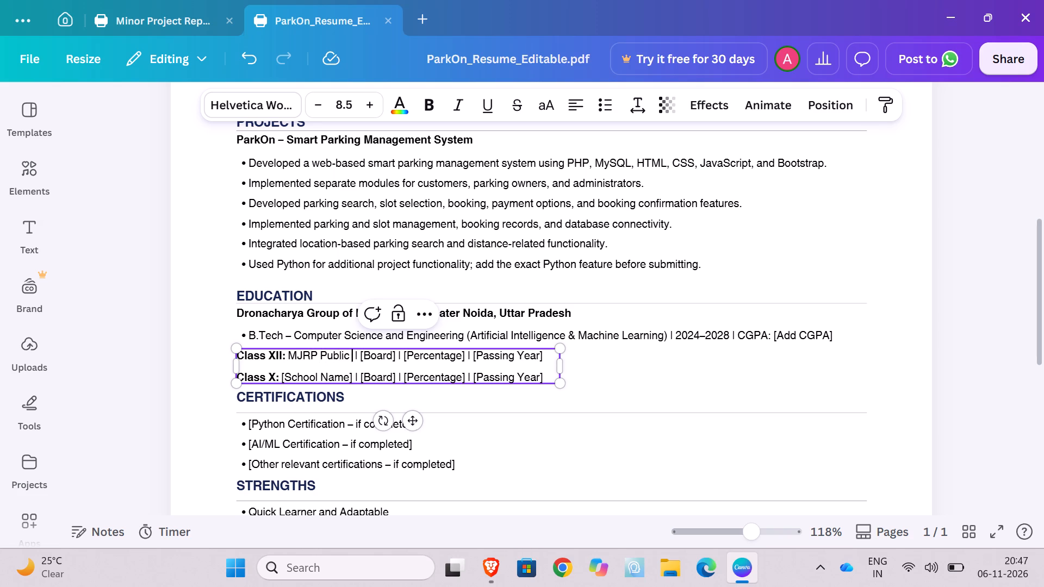
{"action": "type", "text": "SCH"}
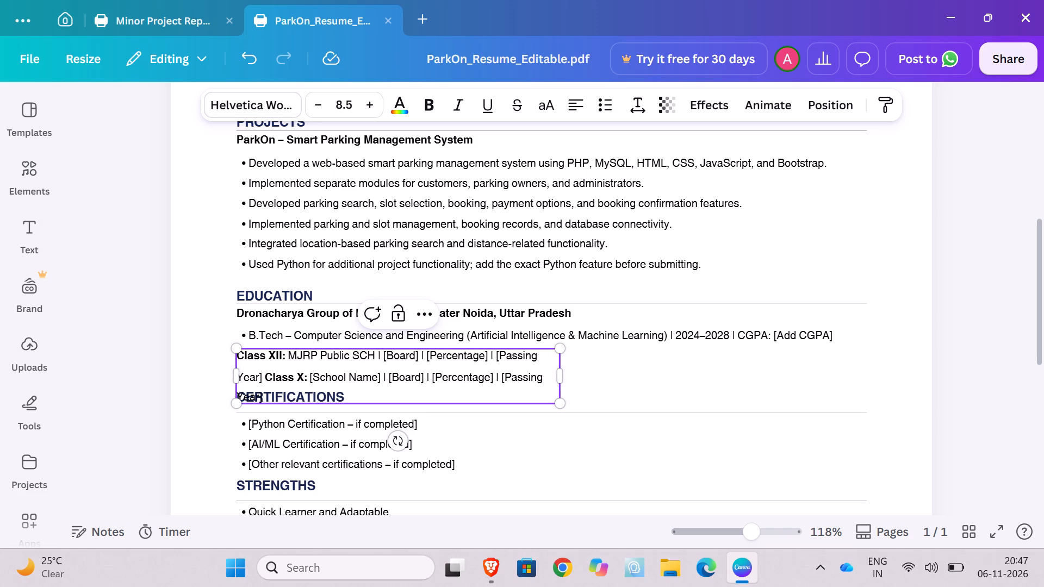
{"action": "key", "text": "BackSpace"}
{"action": "key", "text": "BackSpace"}
{"action": "type", "text": "chool"}
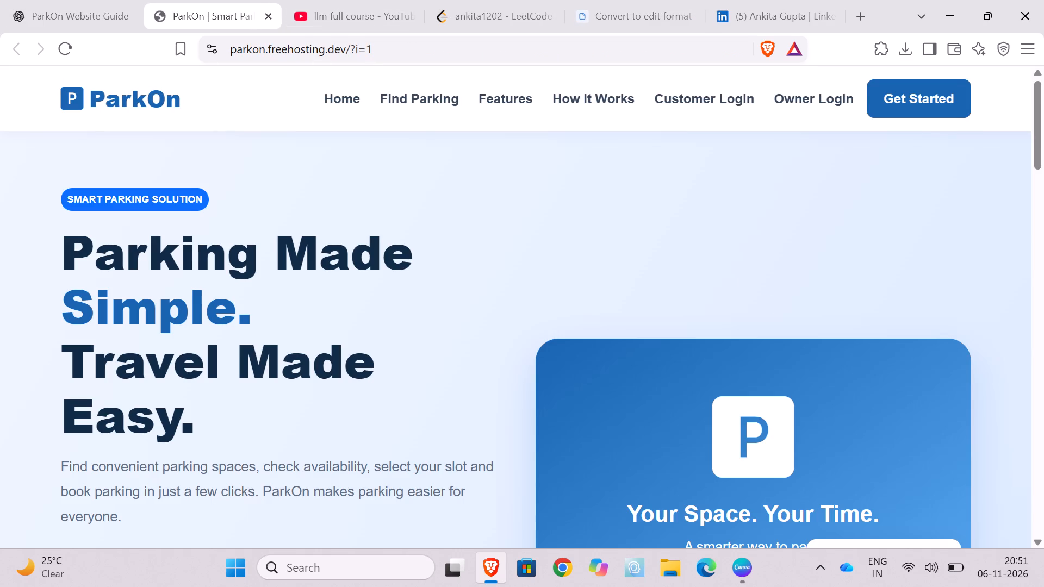
{"action": "left_click_drag", "start_coordinate": [349, 47], "coordinate": [274, 45]}
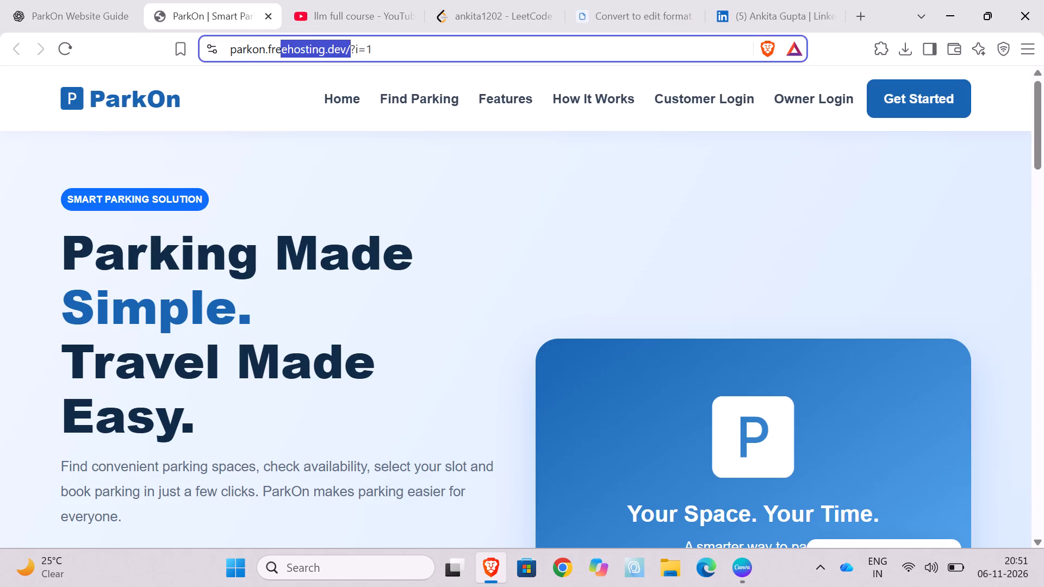
{"action": "left_click_drag", "start_coordinate": [274, 45], "coordinate": [226, 47]}
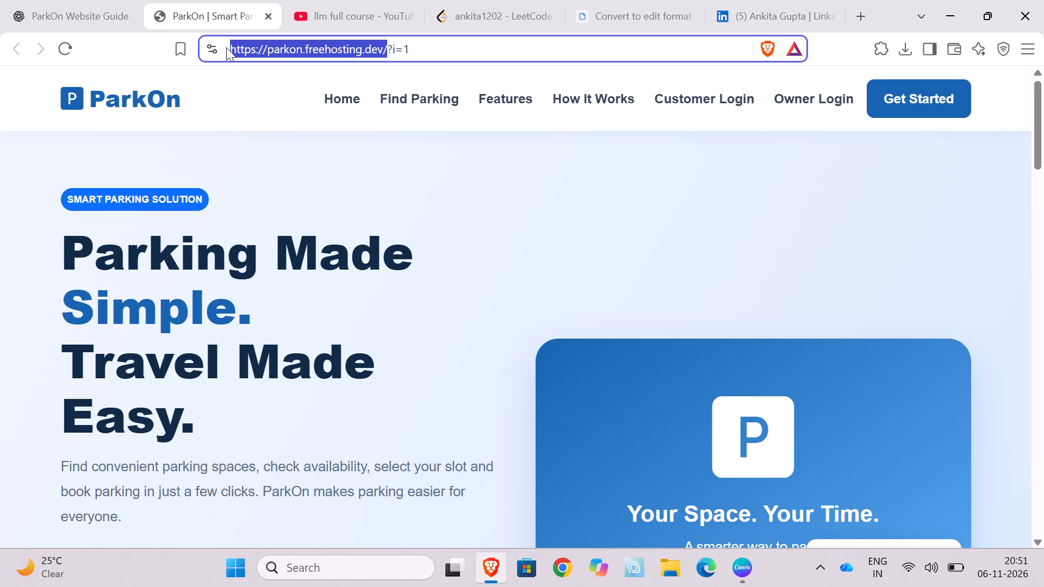
{"action": "key", "text": "ctrl+c"}
{"action": "left_click", "coordinate": [741, 576]}
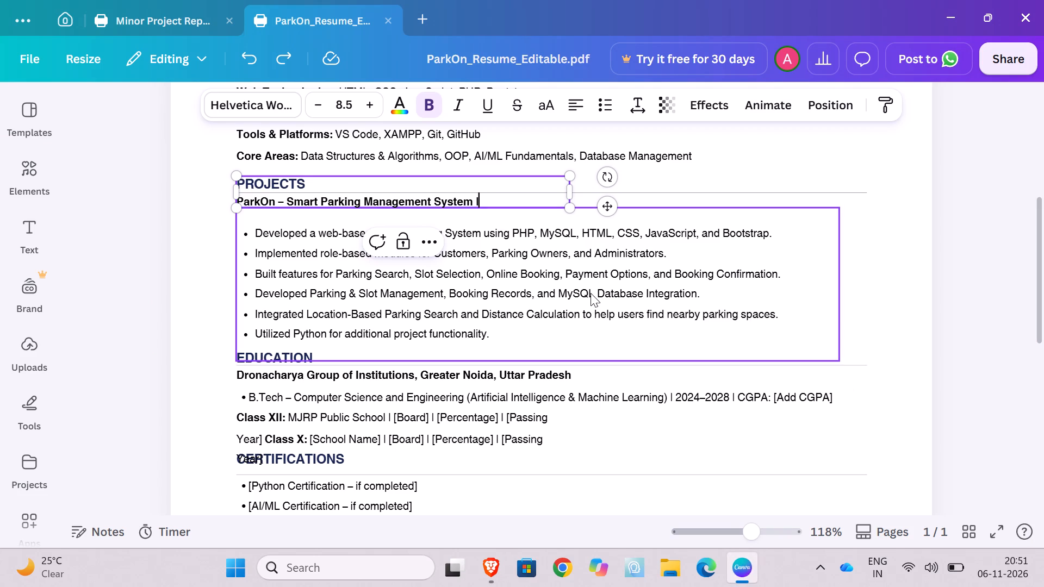
{"action": "key", "text": "ctrl+v"}
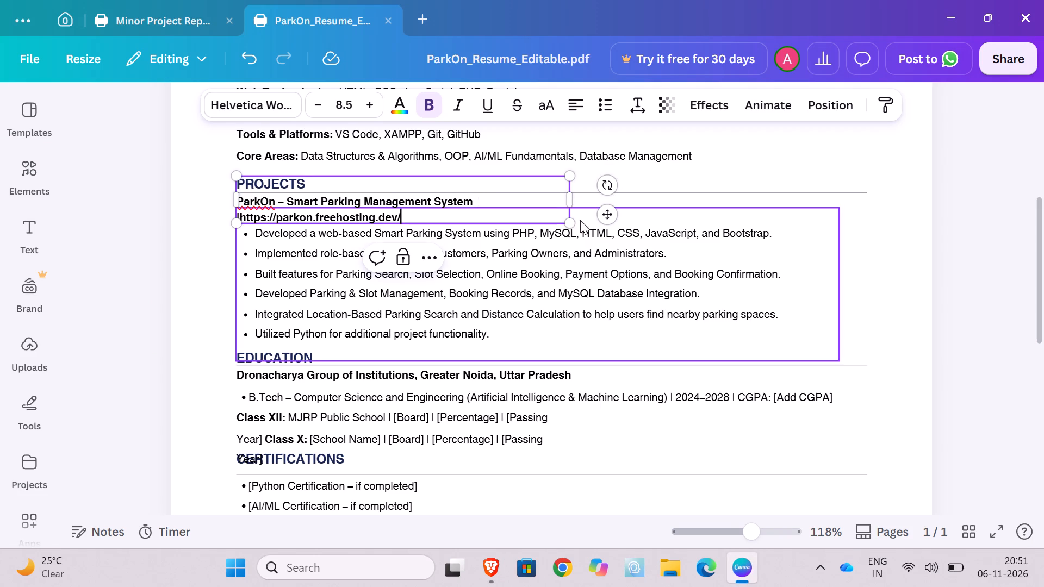
{"action": "left_click_drag", "start_coordinate": [571, 196], "coordinate": [662, 193]}
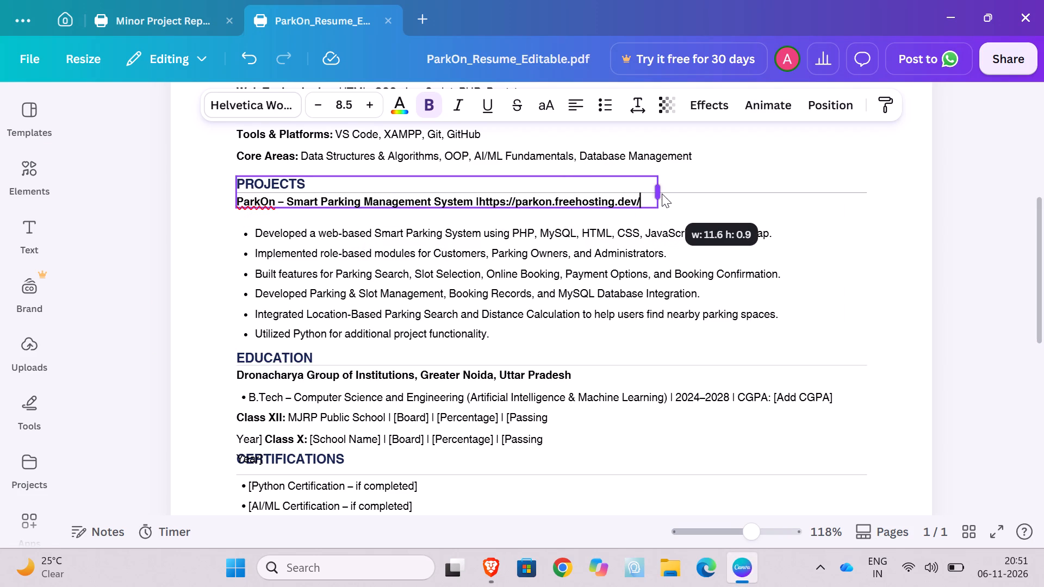
{"action": "left_click_drag", "start_coordinate": [662, 193], "coordinate": [664, 193]}
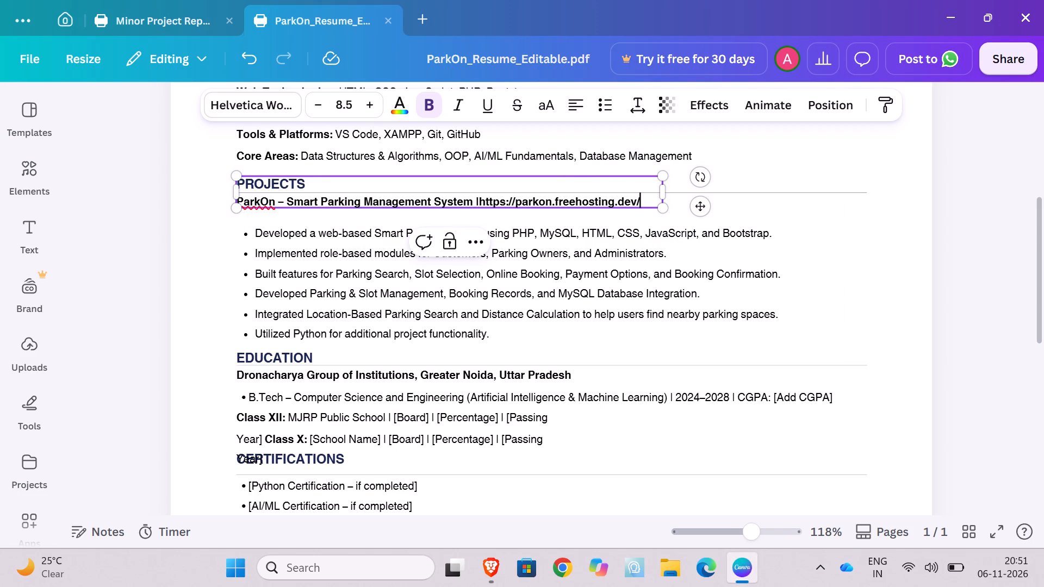
{"action": "left_click", "coordinate": [480, 202]}
{"action": "key", "text": "space"}
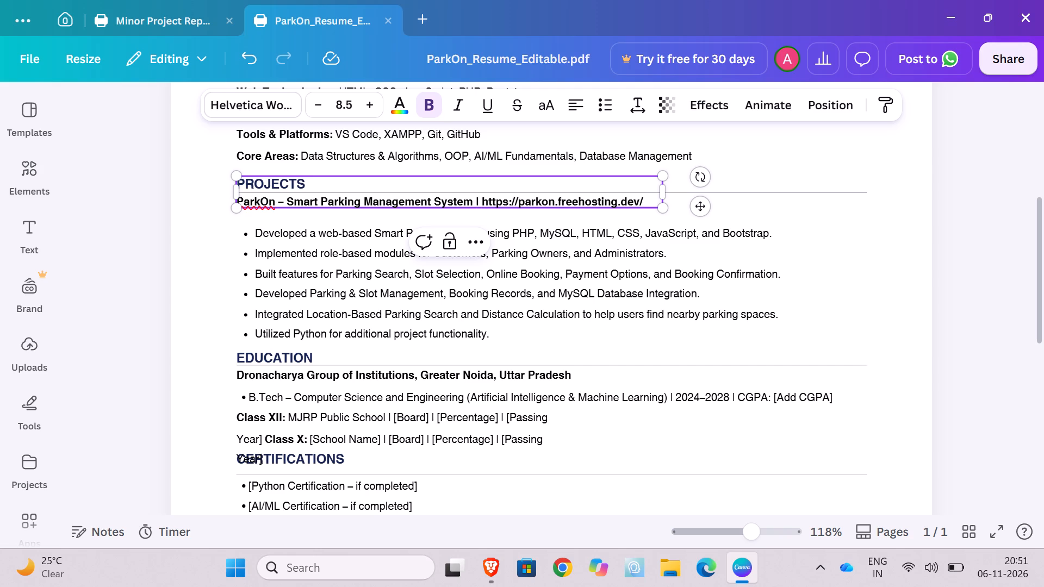
{"action": "left_click", "coordinate": [647, 201]}
{"action": "key", "text": "space"}
{"action": "key", "text": "shift+bar"}
Nudge the project bullet block slightly upward toward the ParkOn heading line and deselect it.
{"action": "left_click", "coordinate": [792, 222]}
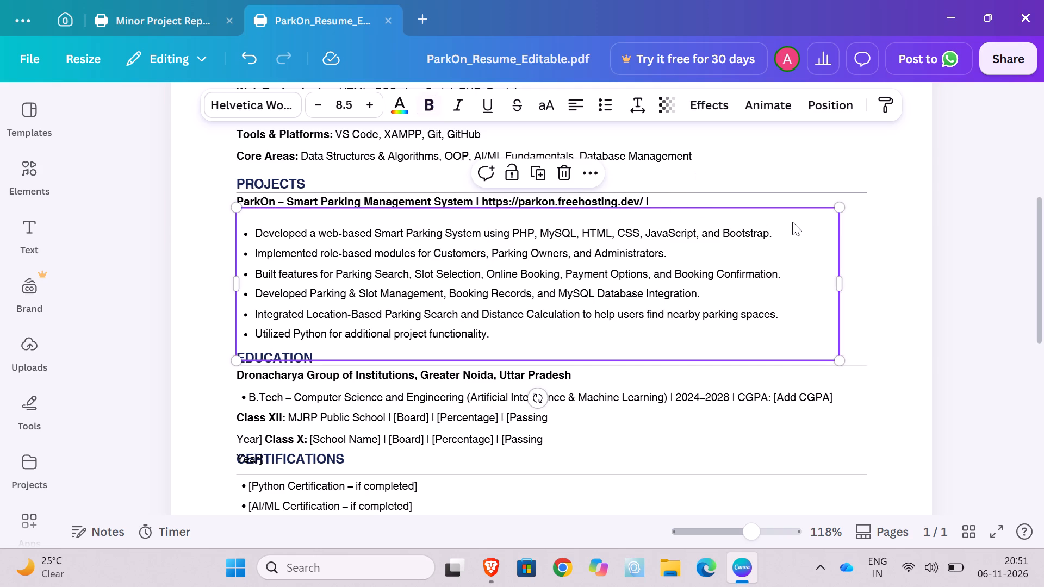
{"action": "left_click", "coordinate": [116, 329]}
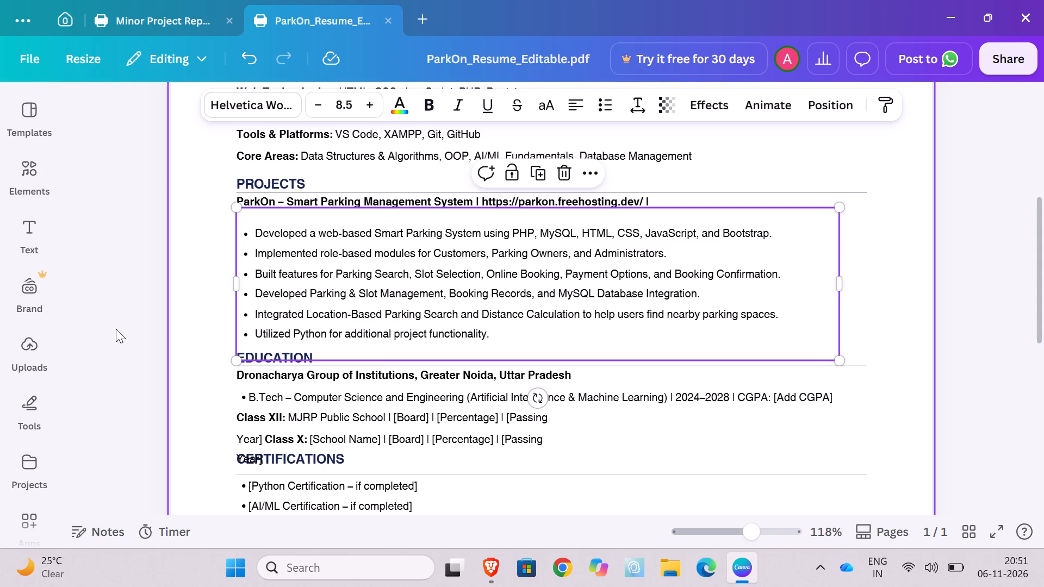
{"action": "left_click", "coordinate": [284, 293]}
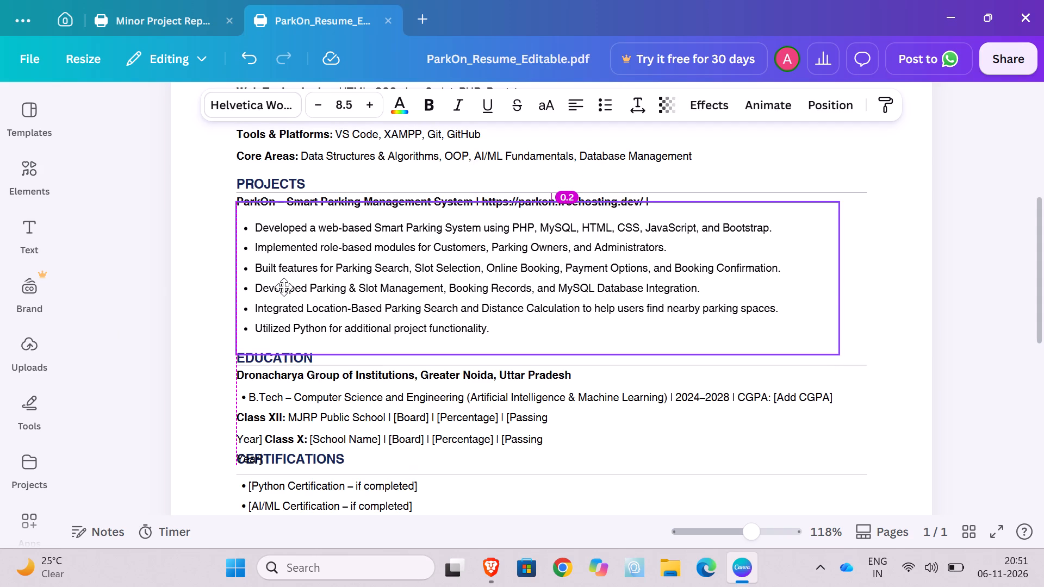
{"action": "left_click", "coordinate": [153, 345]}
{"action": "scroll", "coordinate": [153, 345], "scroll_direction": "down", "scroll_amount": 2}
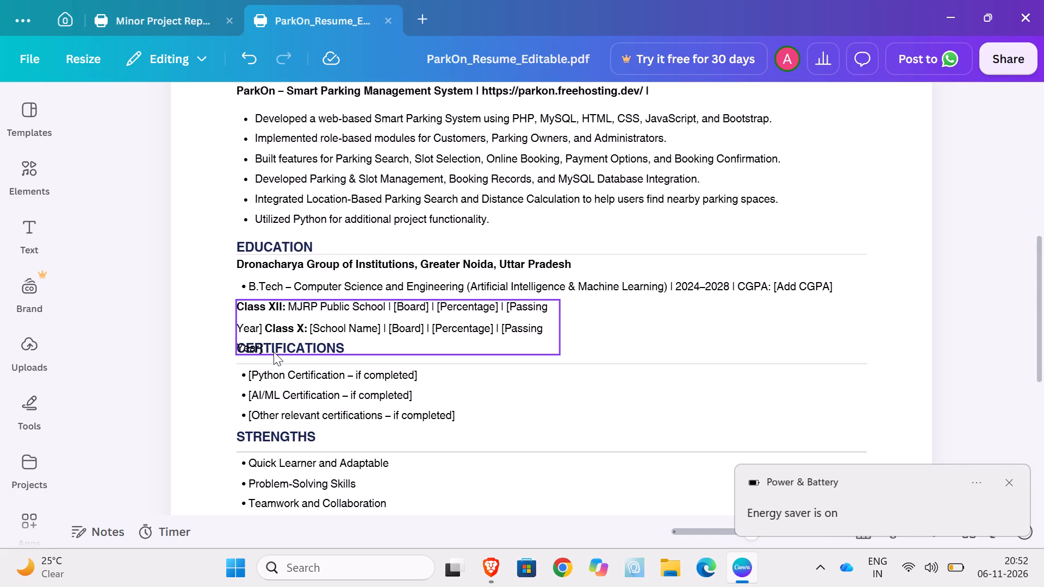
Indent the Class XII and Class X text box under the B.Tech entry and widen it so each class fits on one line.
{"action": "left_click_drag", "start_coordinate": [274, 352], "coordinate": [281, 352]}
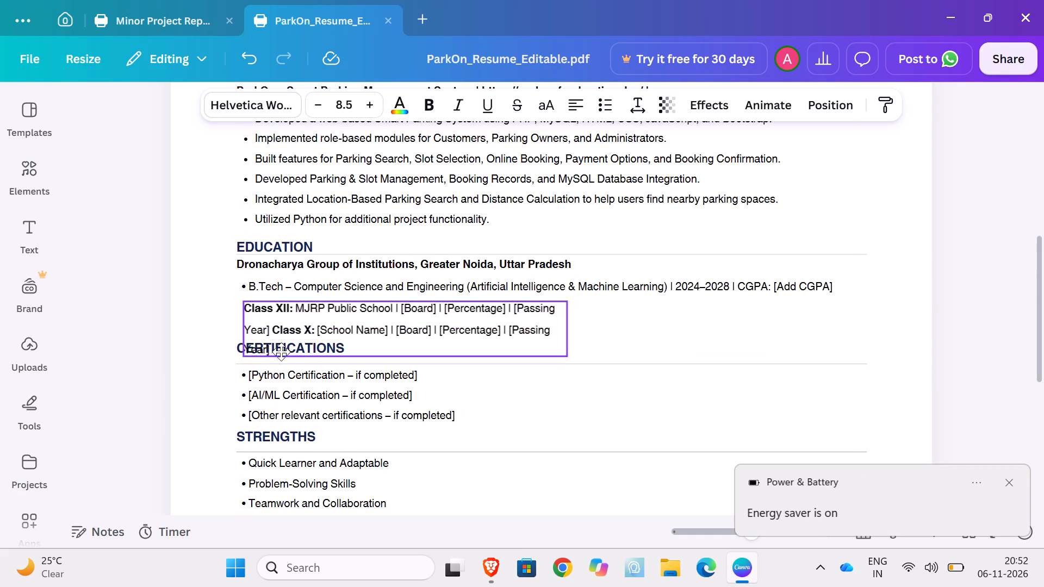
{"action": "left_click_drag", "start_coordinate": [281, 352], "coordinate": [279, 351]}
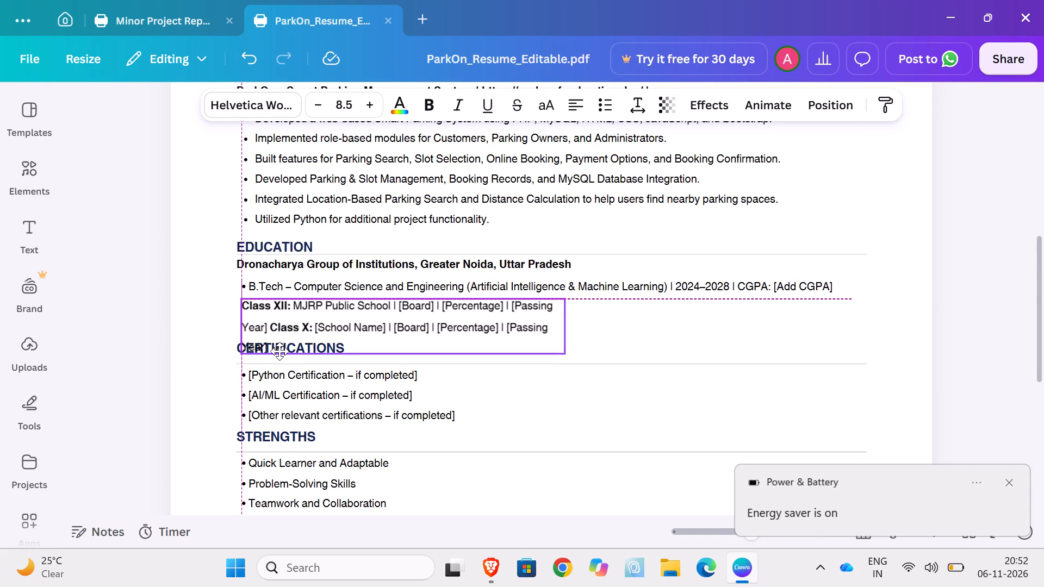
{"action": "left_click_drag", "start_coordinate": [279, 351], "coordinate": [329, 365]}
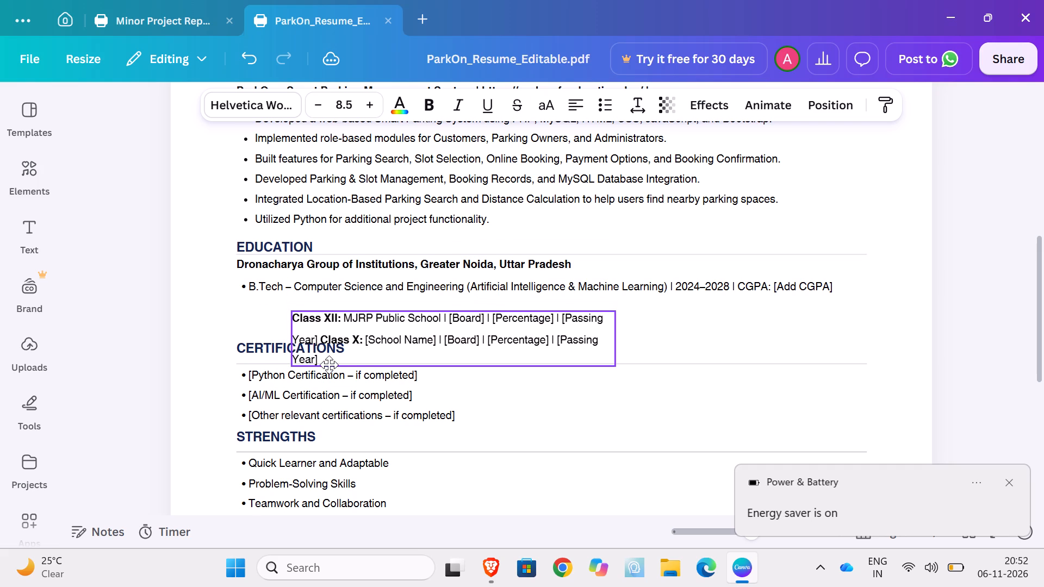
{"action": "left_click_drag", "start_coordinate": [329, 365], "coordinate": [322, 358]}
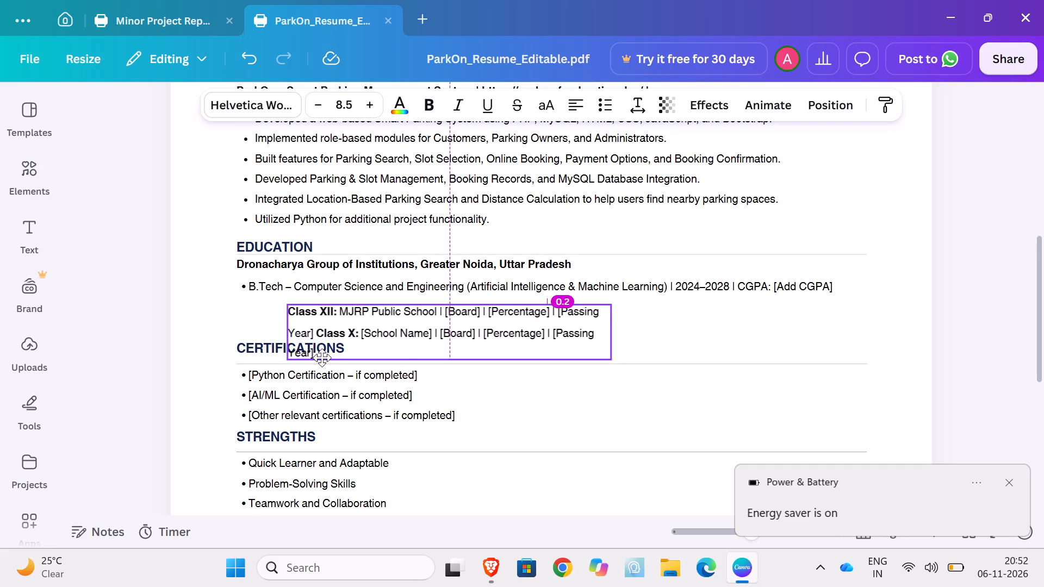
{"action": "left_click_drag", "start_coordinate": [322, 358], "coordinate": [288, 353]}
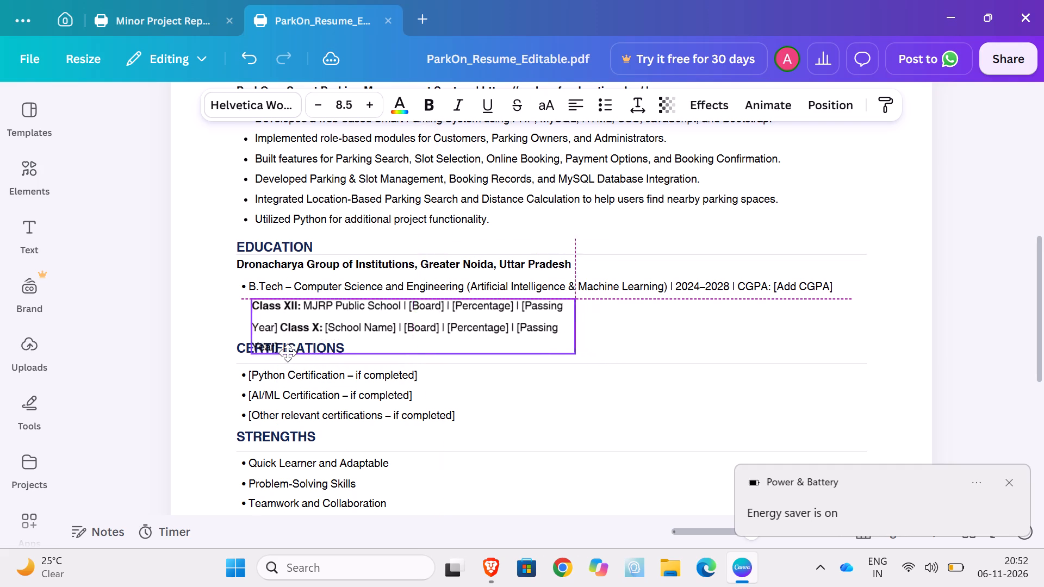
{"action": "left_click_drag", "start_coordinate": [288, 353], "coordinate": [287, 353]}
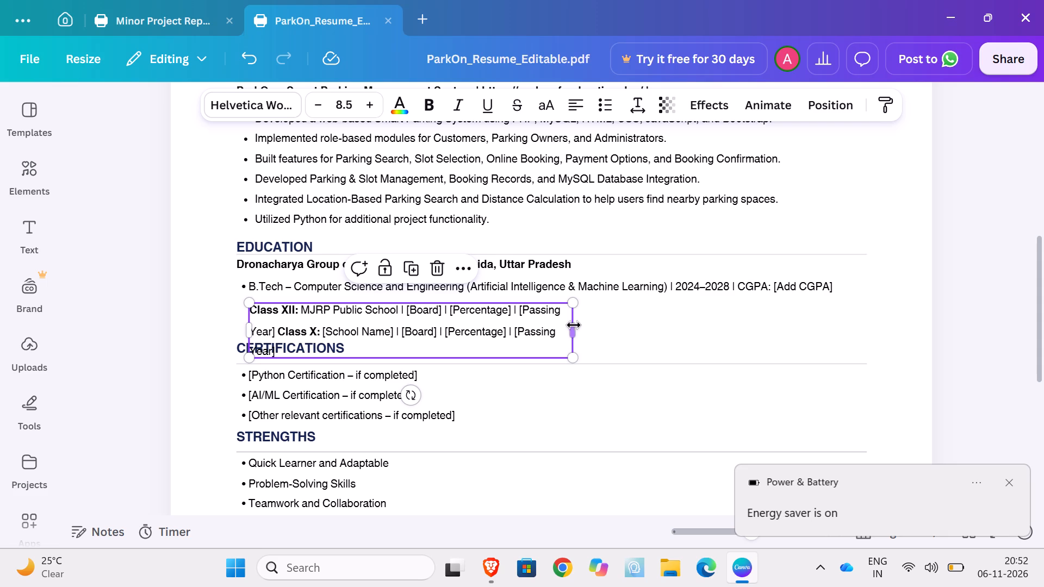
{"action": "left_click_drag", "start_coordinate": [575, 324], "coordinate": [601, 323]}
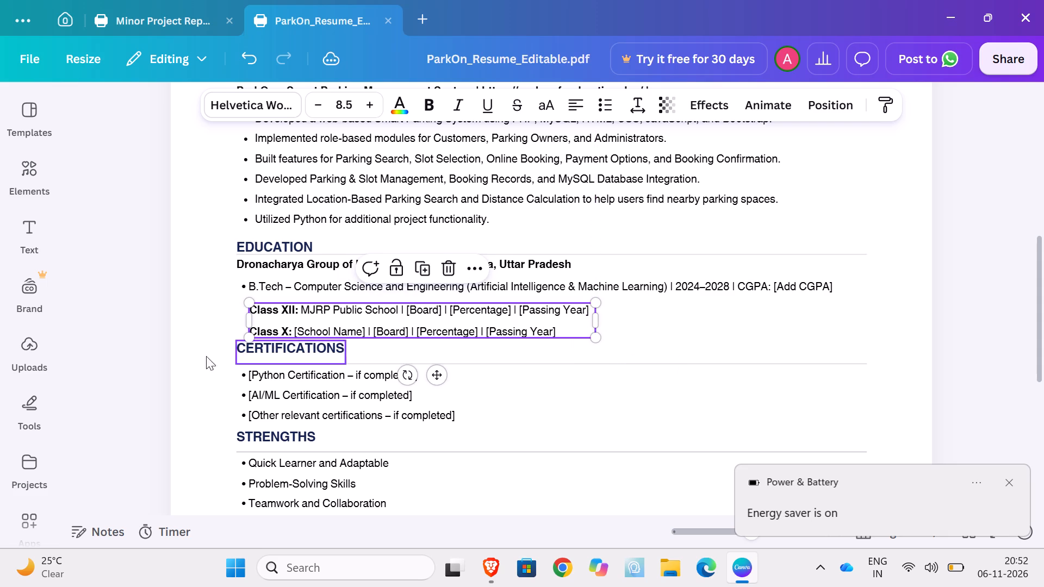
{"action": "left_click", "coordinate": [166, 360]}
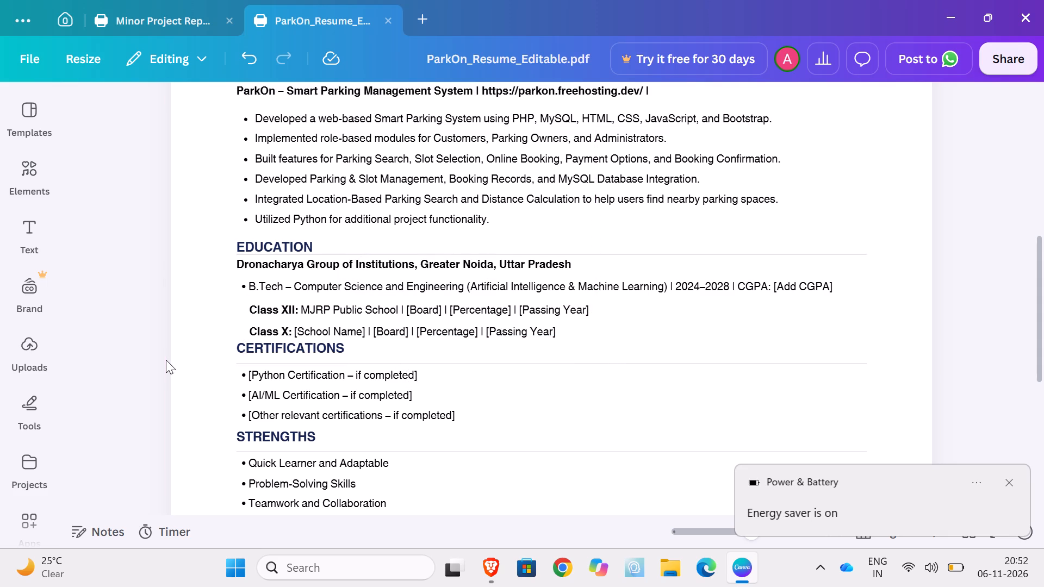
Nudge the CERTIFICATIONS heading slightly down, away from the Class X line and closer to its divider, and deselect it.
{"action": "scroll", "coordinate": [166, 360], "scroll_direction": "down", "scroll_amount": 2}
{"action": "scroll", "coordinate": [166, 360], "scroll_direction": "up", "scroll_amount": 1}
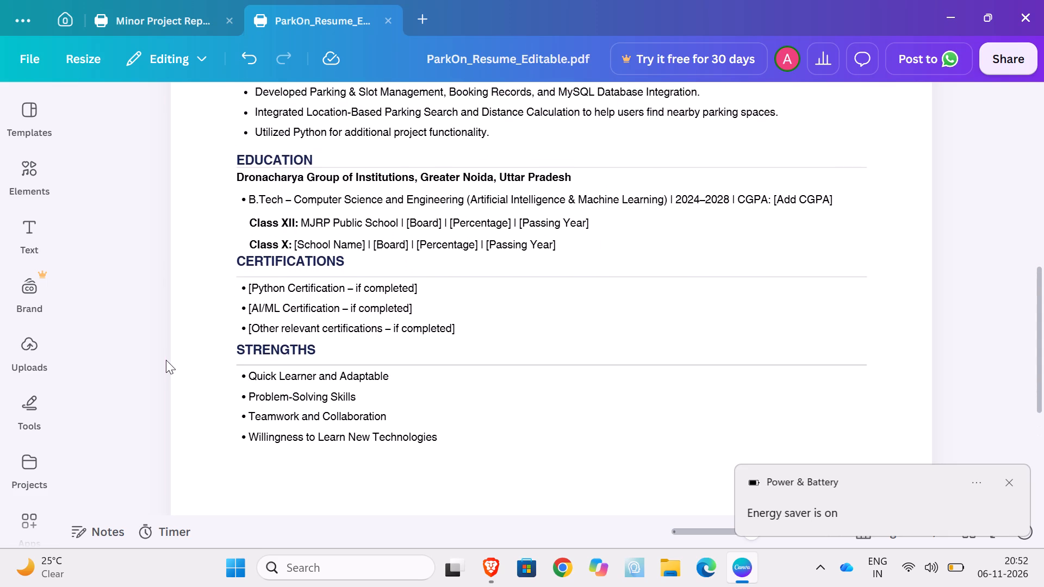
{"action": "left_click", "coordinate": [265, 273]}
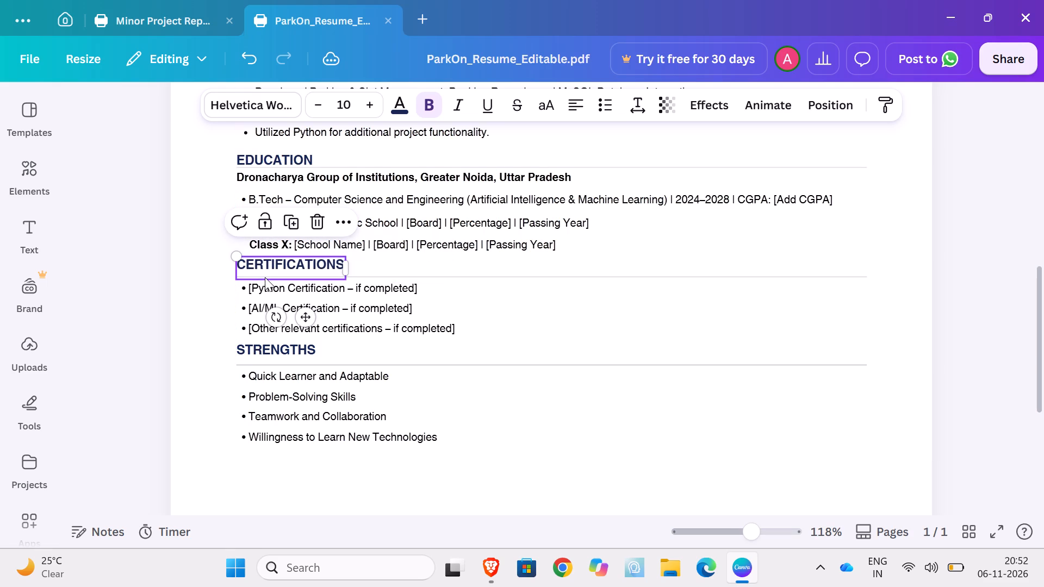
{"action": "left_click", "coordinate": [265, 262]}
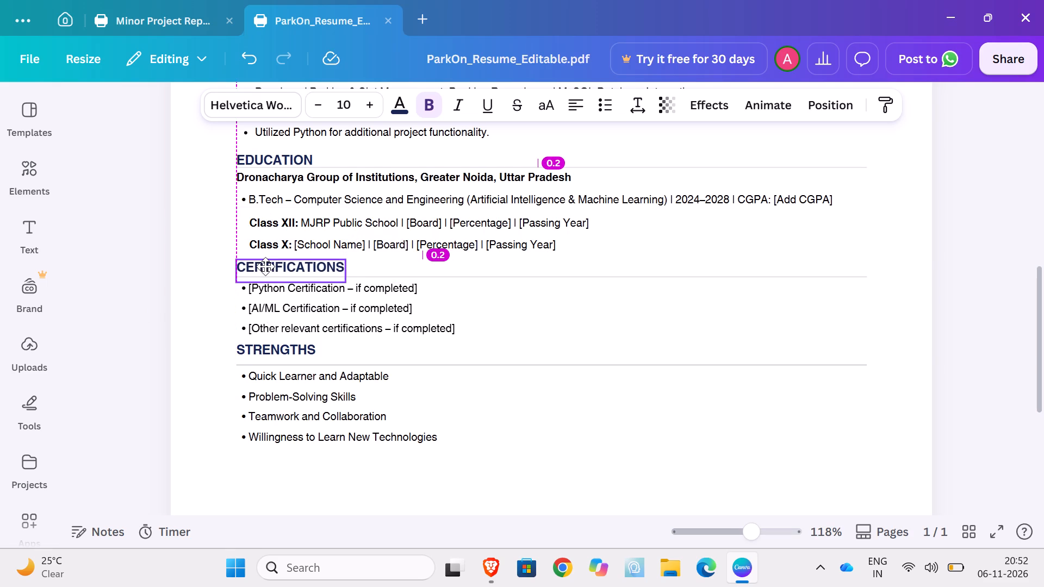
{"action": "left_click", "coordinate": [205, 292]}
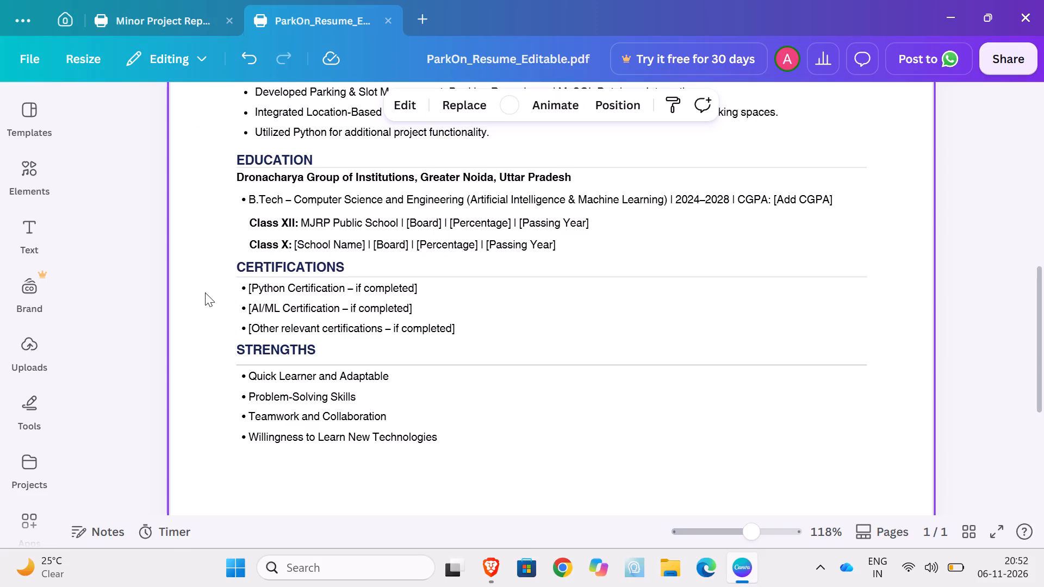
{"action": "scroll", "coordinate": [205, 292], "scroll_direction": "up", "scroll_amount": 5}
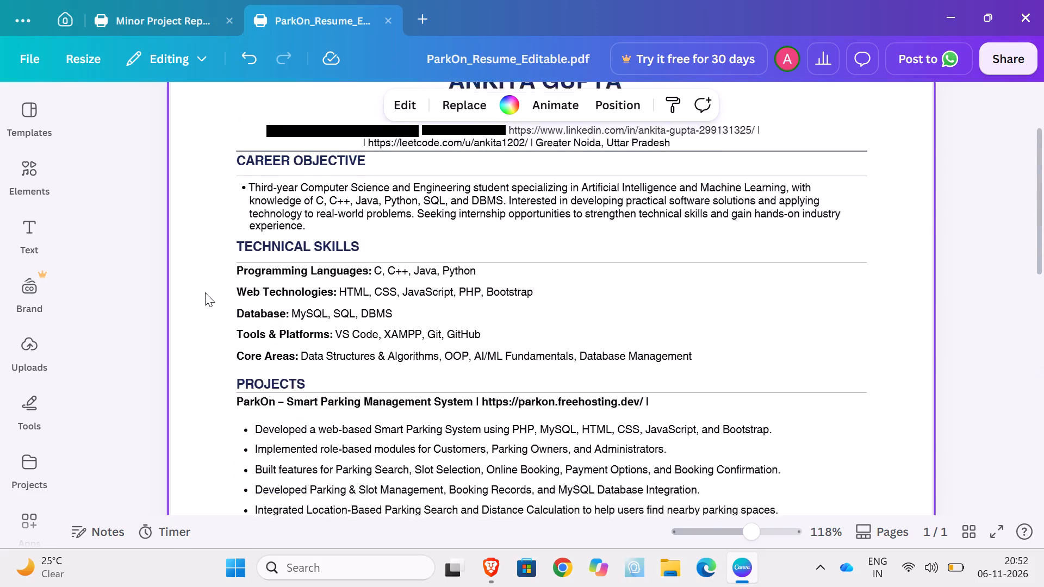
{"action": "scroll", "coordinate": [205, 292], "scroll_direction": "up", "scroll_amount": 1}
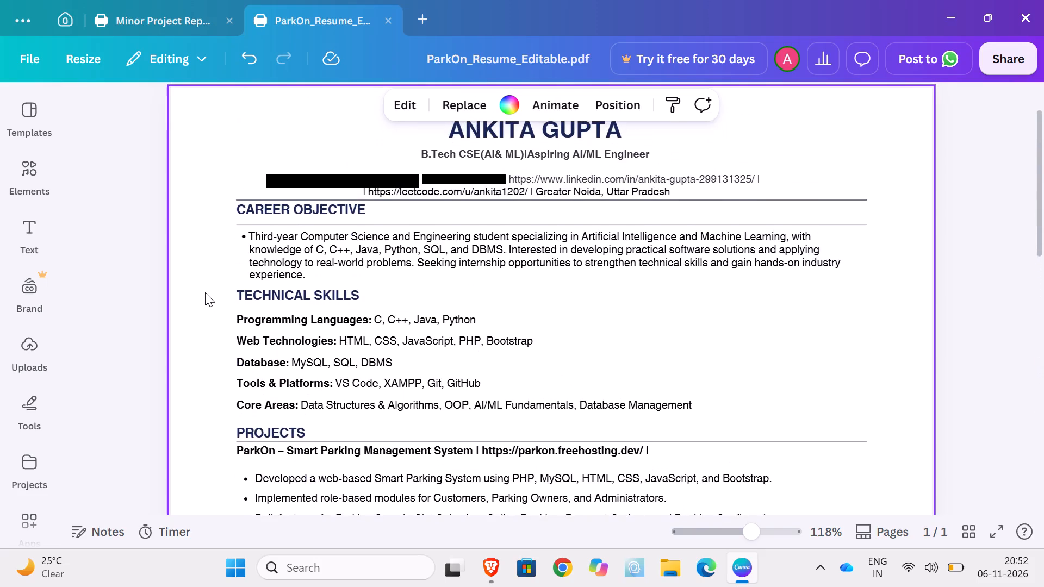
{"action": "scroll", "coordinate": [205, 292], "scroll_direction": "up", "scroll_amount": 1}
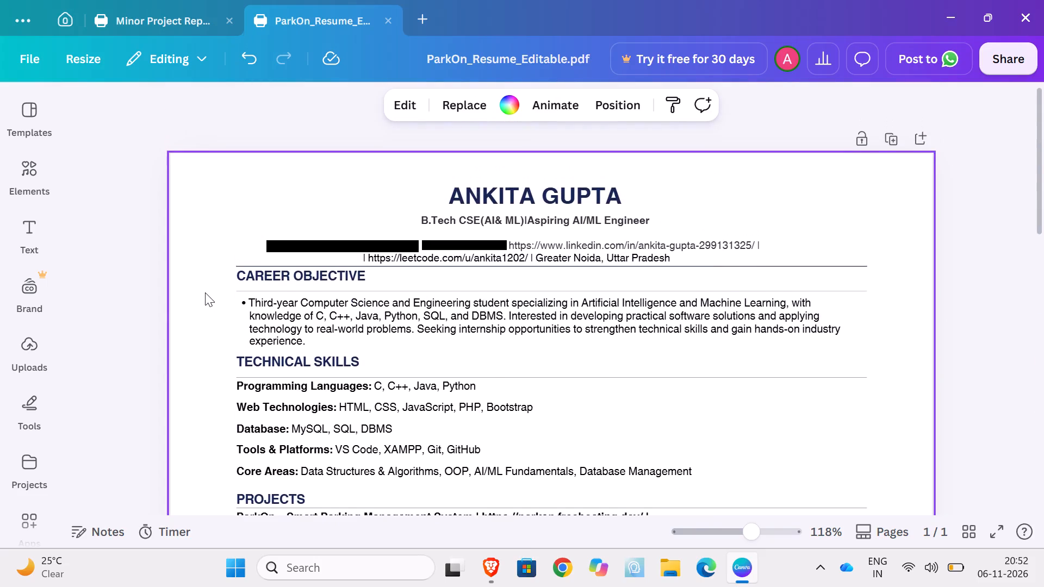
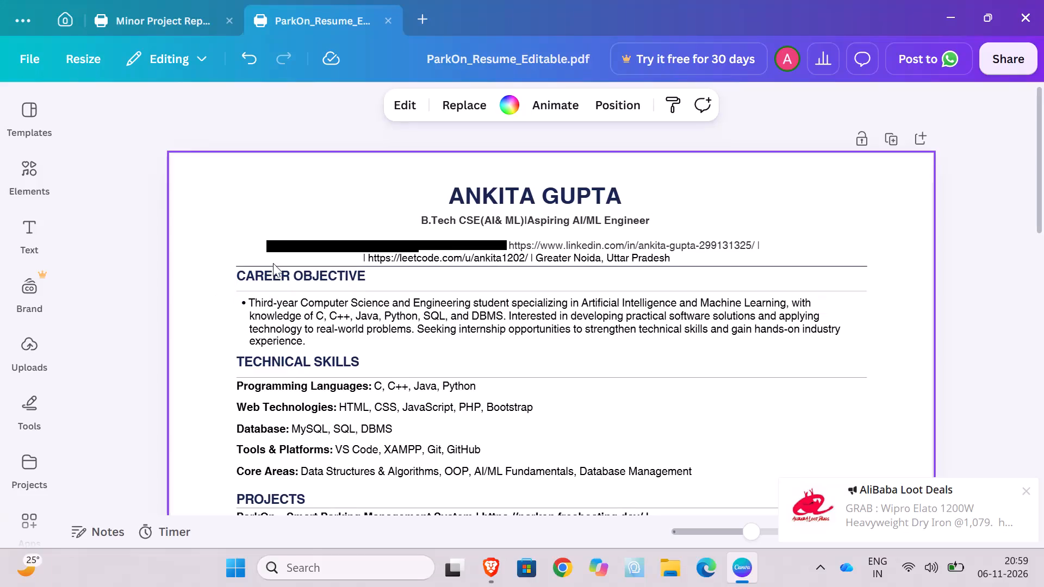
Nudge the CAREER OBJECTIVE heading slightly down, away from the contact details line and closer to its own divider, and deselect it.
{"action": "left_click_drag", "start_coordinate": [277, 271], "coordinate": [277, 277]}
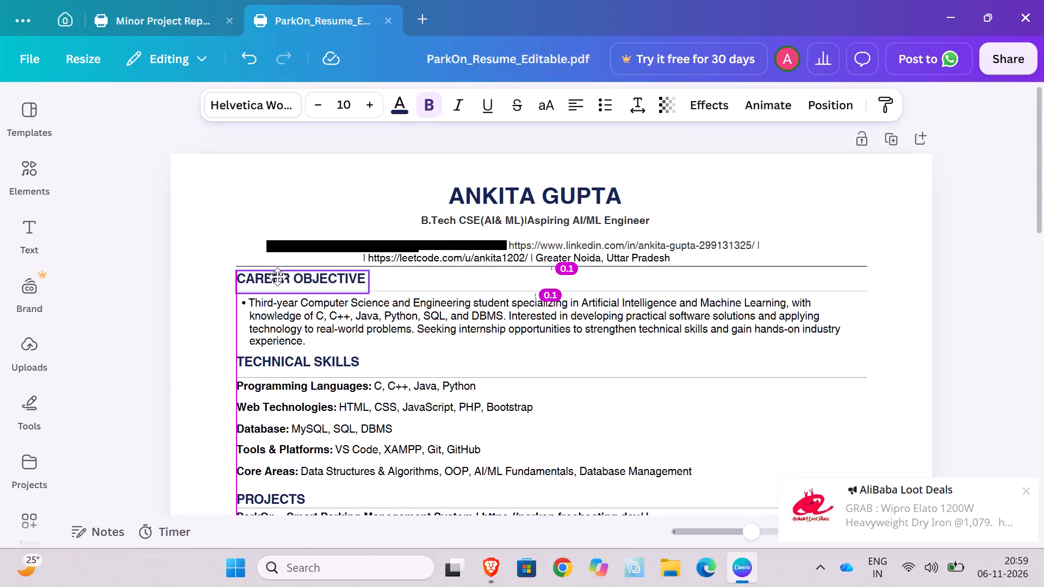
{"action": "left_click_drag", "start_coordinate": [277, 277], "coordinate": [276, 279]}
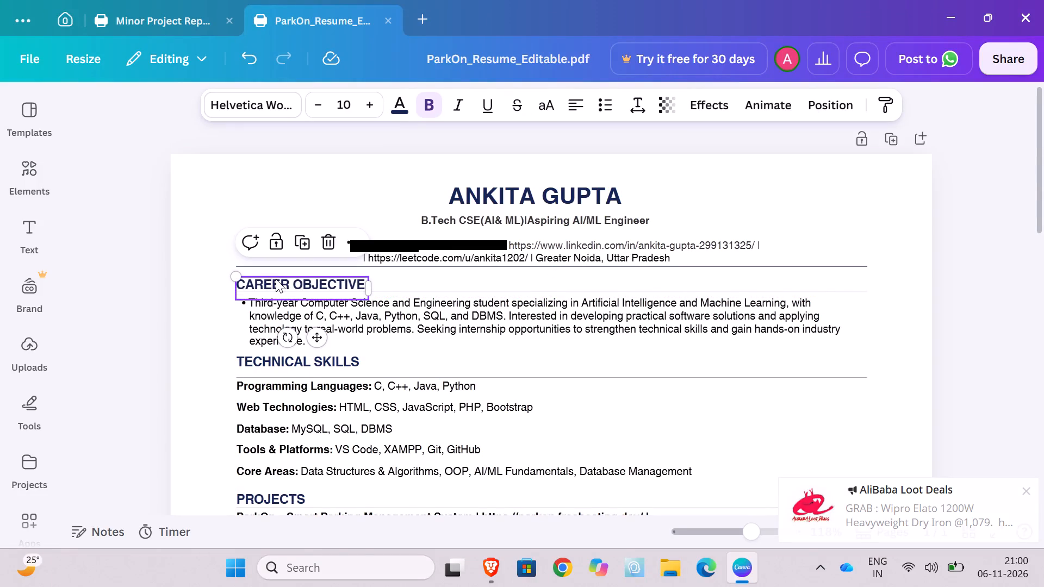
{"action": "left_click", "coordinate": [183, 307]}
{"action": "scroll", "coordinate": [183, 307], "scroll_direction": "down", "scroll_amount": 1}
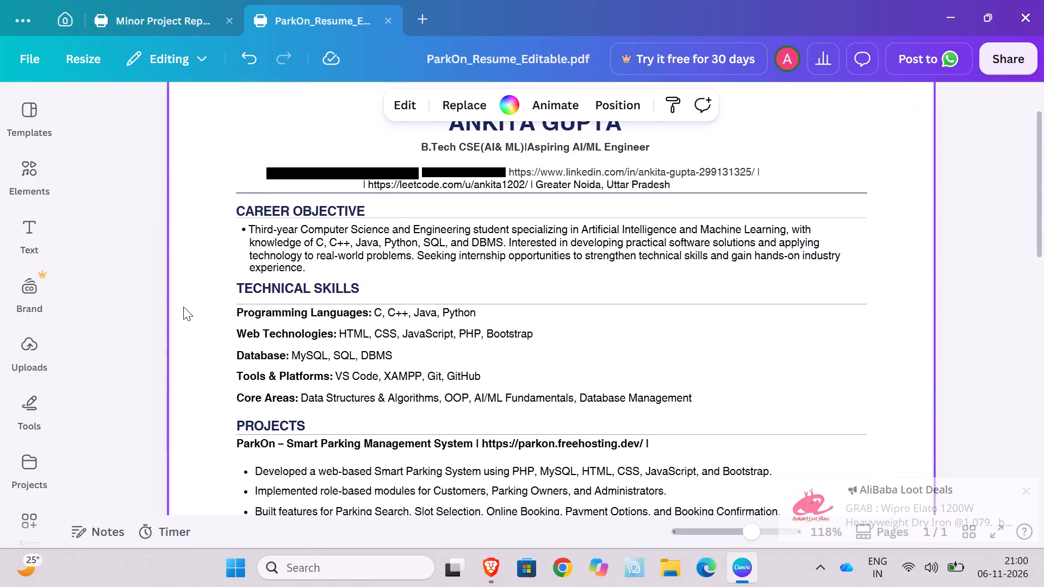
{"action": "scroll", "coordinate": [183, 307], "scroll_direction": "down", "scroll_amount": 2}
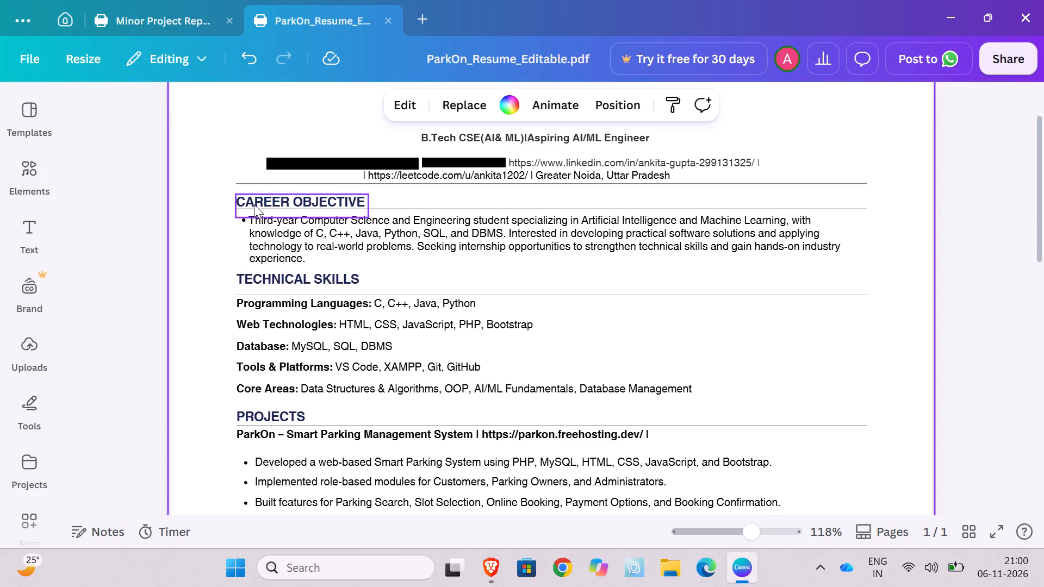
{"action": "left_click", "coordinate": [254, 204]}
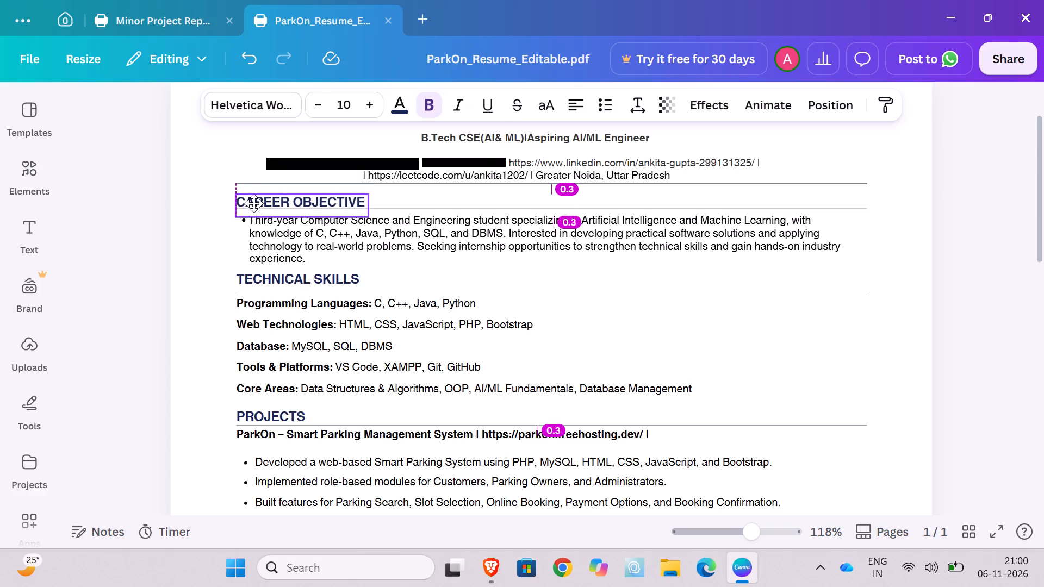
{"action": "left_click", "coordinate": [190, 238]}
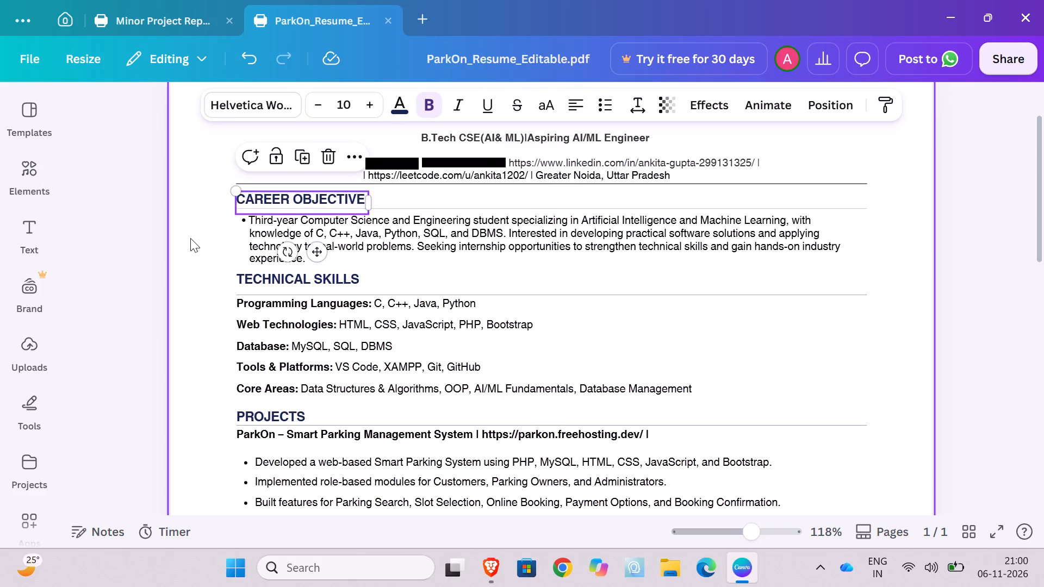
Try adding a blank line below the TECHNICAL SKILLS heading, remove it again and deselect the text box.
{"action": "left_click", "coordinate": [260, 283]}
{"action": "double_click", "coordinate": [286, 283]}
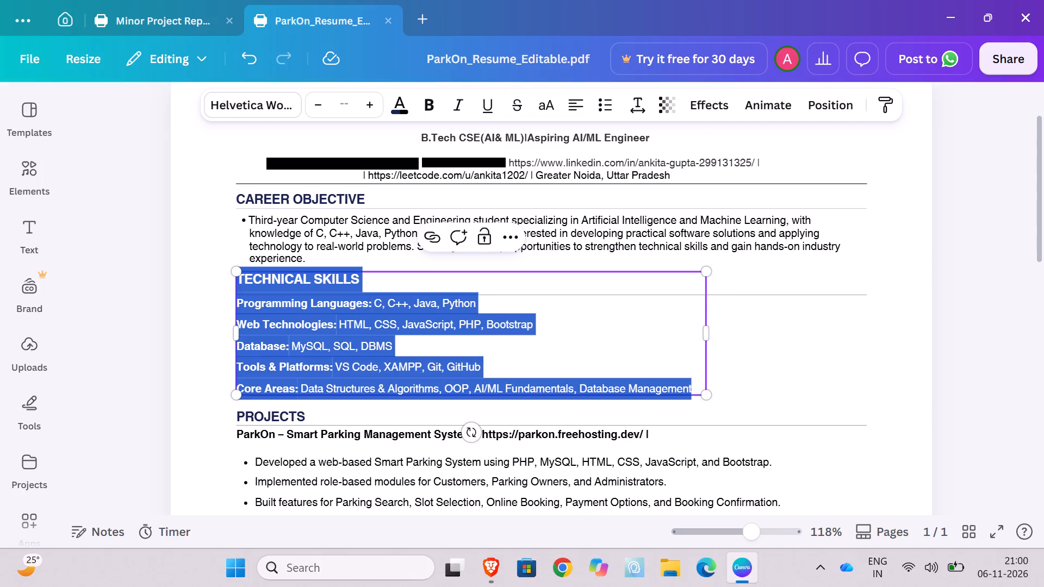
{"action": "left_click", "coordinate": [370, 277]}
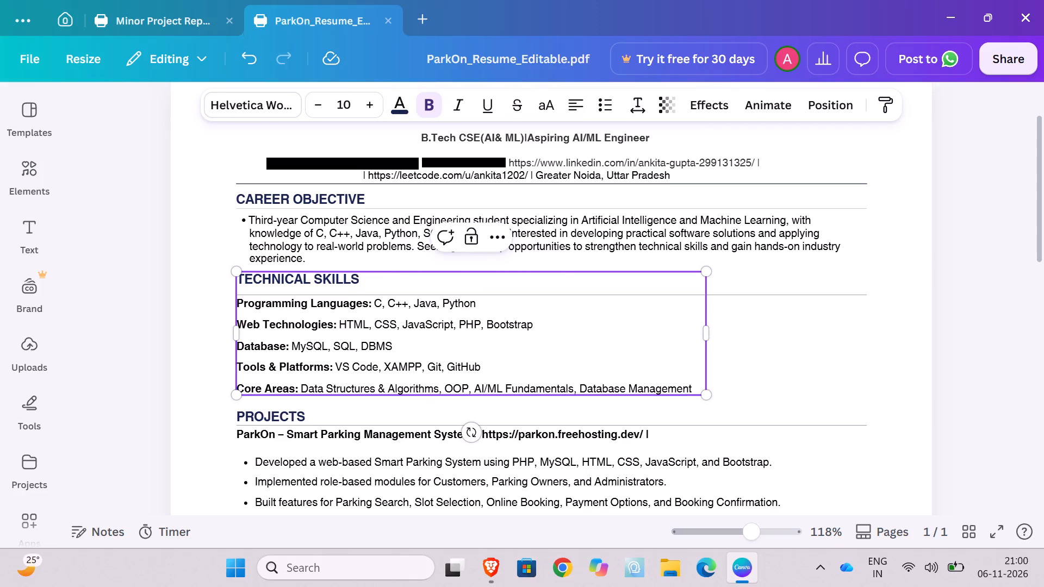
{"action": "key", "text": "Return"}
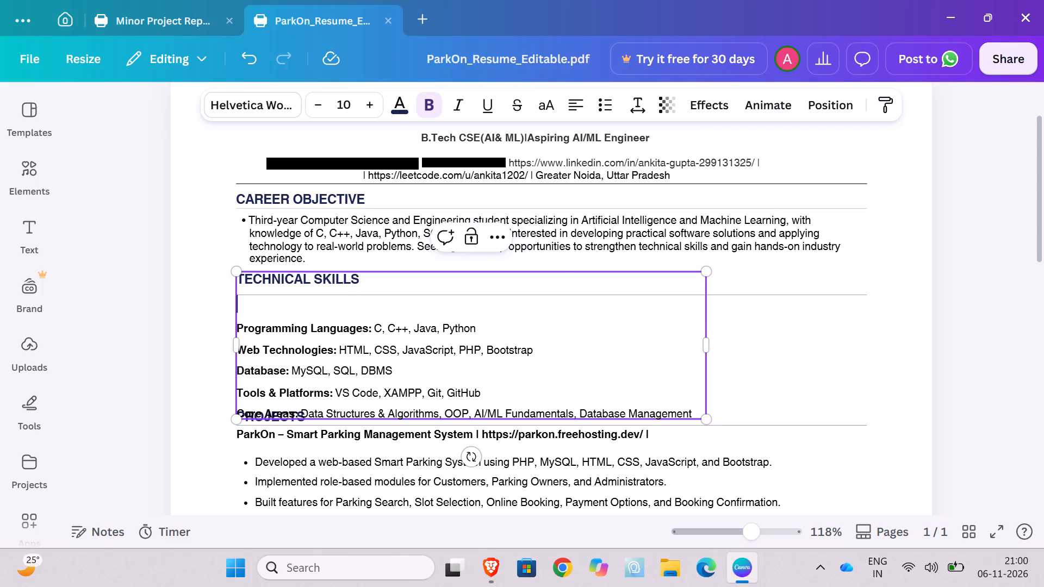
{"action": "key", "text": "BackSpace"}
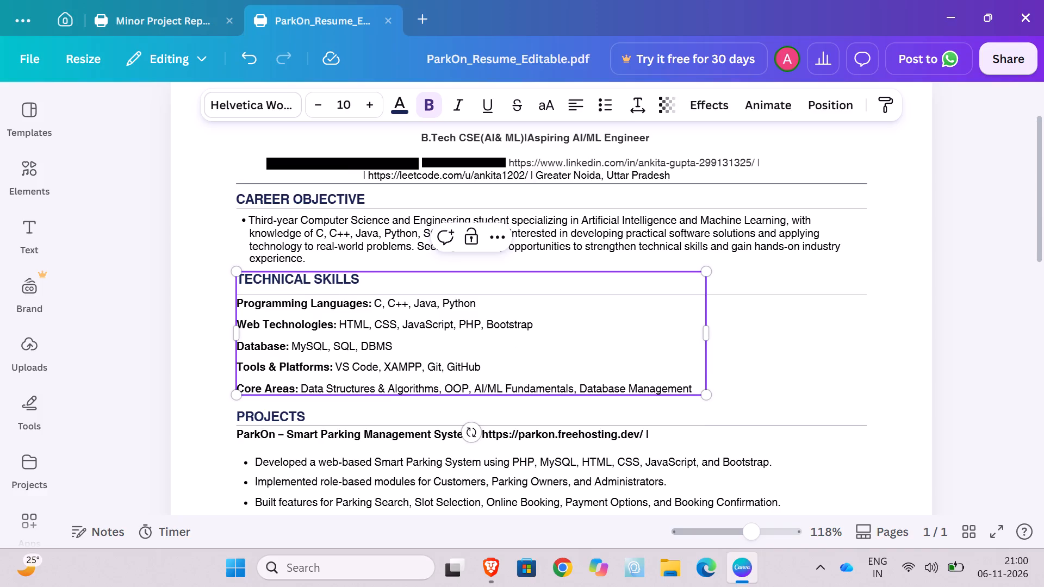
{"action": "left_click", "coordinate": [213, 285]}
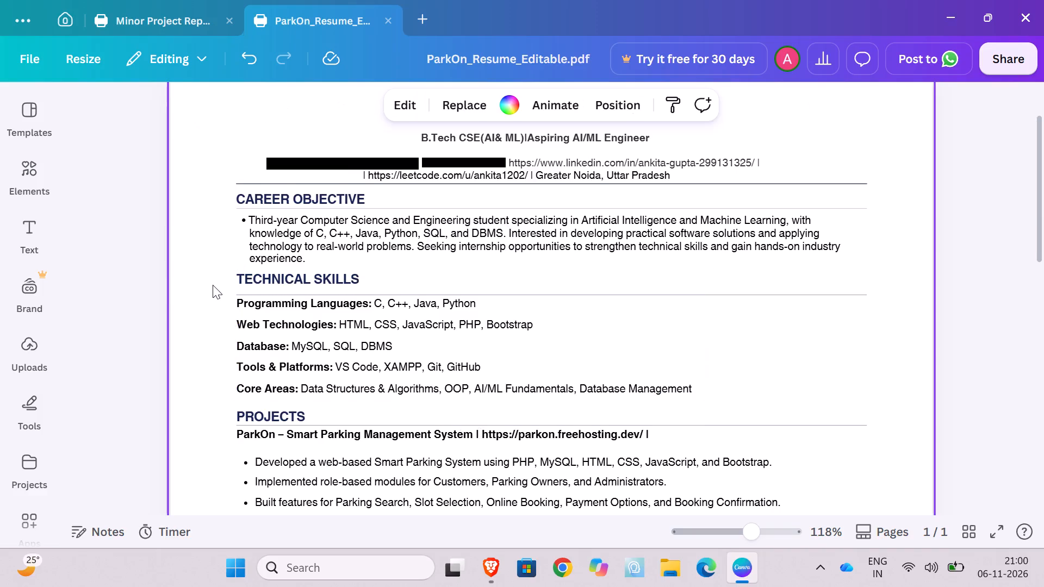
Replace the [School Name] placeholder on the Class X line under EDUCATION with MJRP Public School.
{"action": "scroll", "coordinate": [213, 285], "scroll_direction": "down", "scroll_amount": 7}
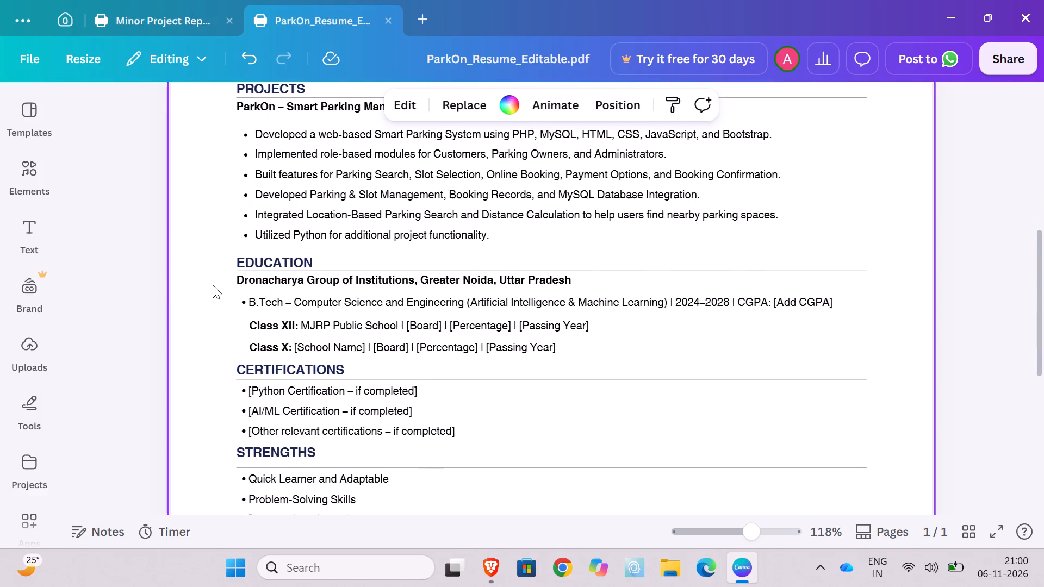
{"action": "scroll", "coordinate": [213, 285], "scroll_direction": "down", "scroll_amount": 1}
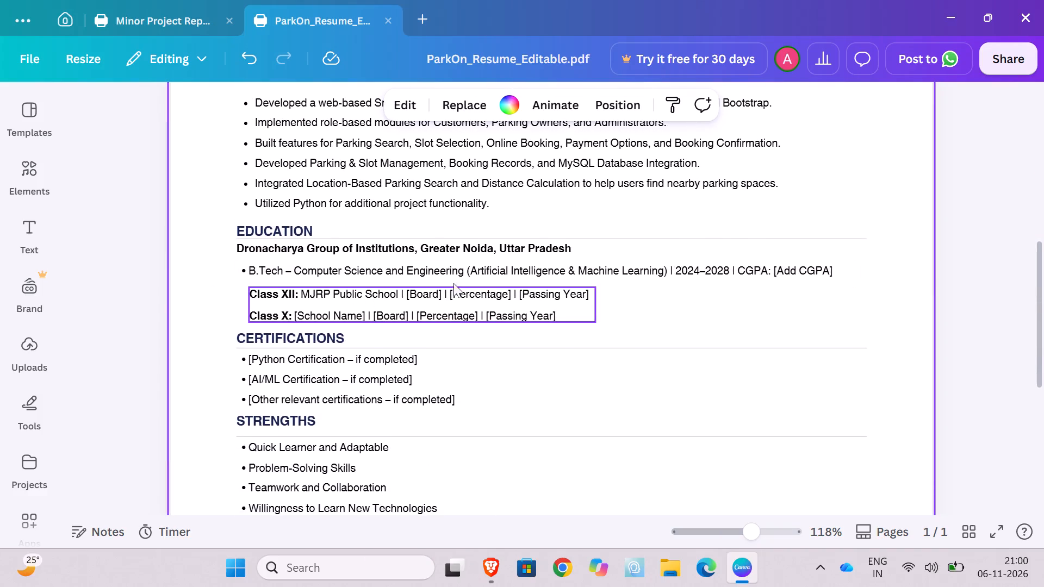
{"action": "left_click", "coordinate": [360, 308]}
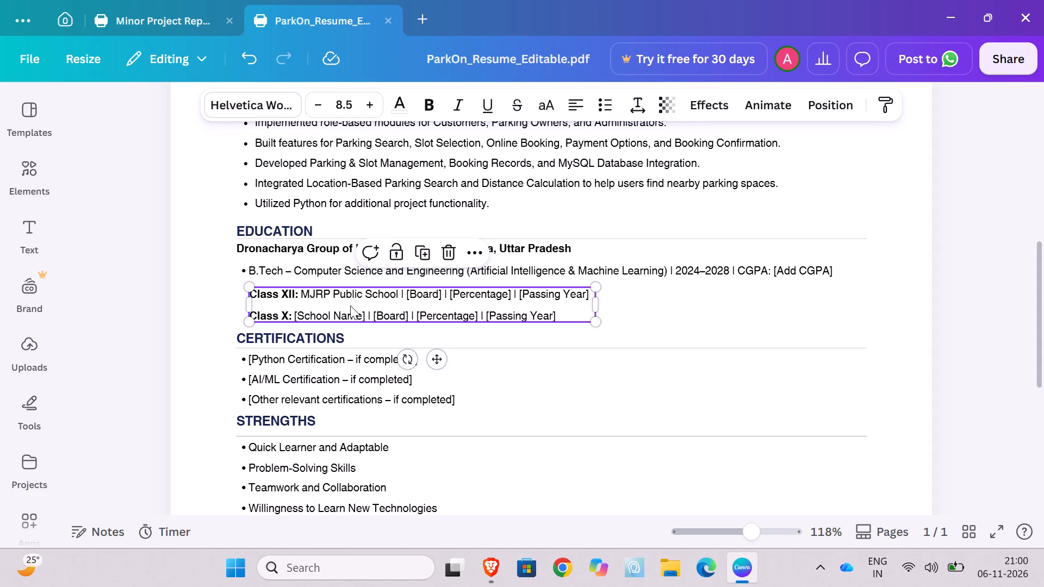
{"action": "double_click", "coordinate": [359, 313]}
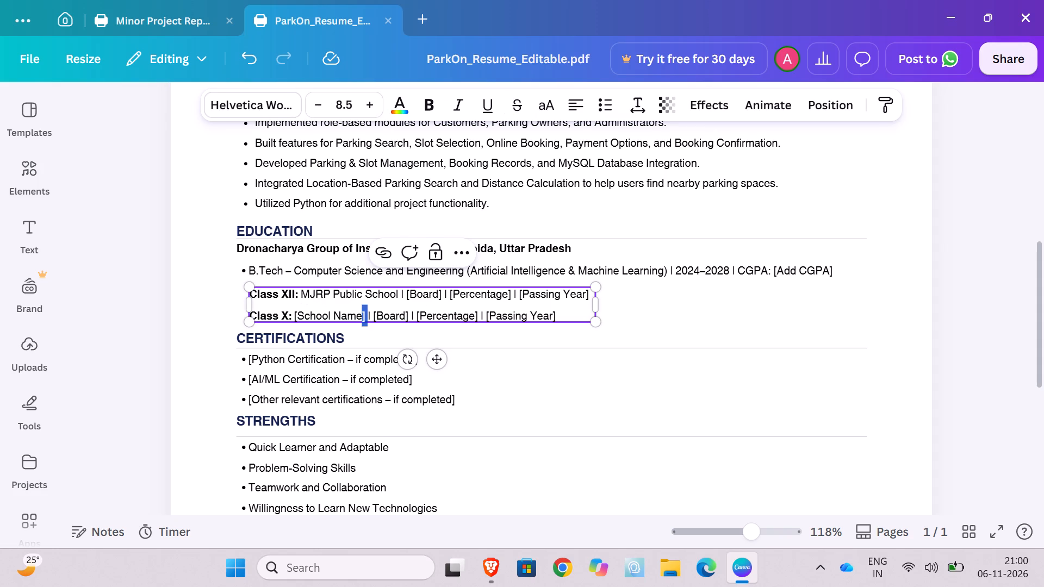
{"action": "left_click", "coordinate": [366, 313]}
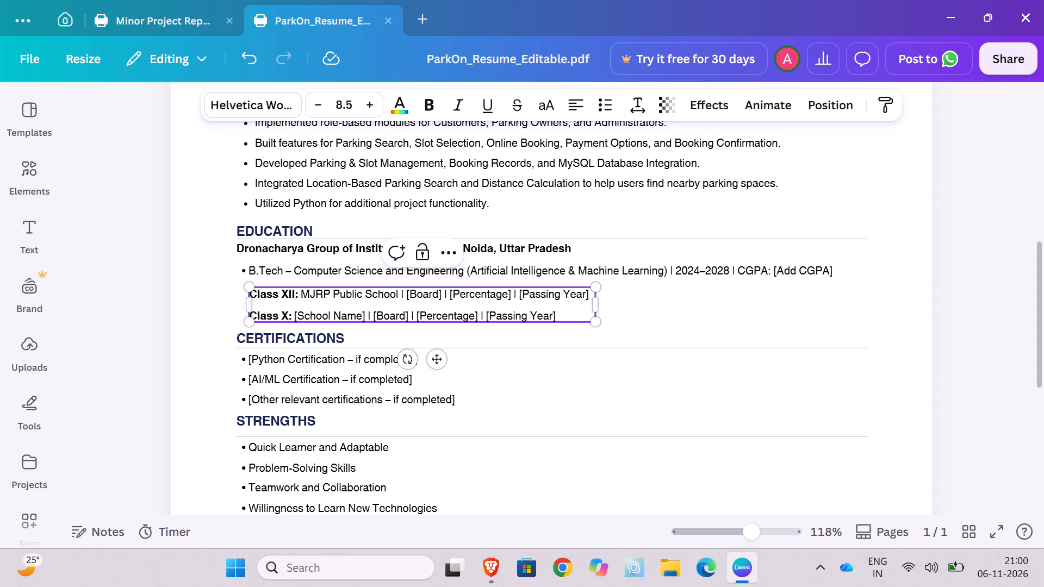
{"action": "left_click", "coordinate": [364, 316]}
{"action": "key", "text": "BackSpace"}
{"action": "key", "text": "BackSpace"}
{"action": "key", "text": "BackSpace"}
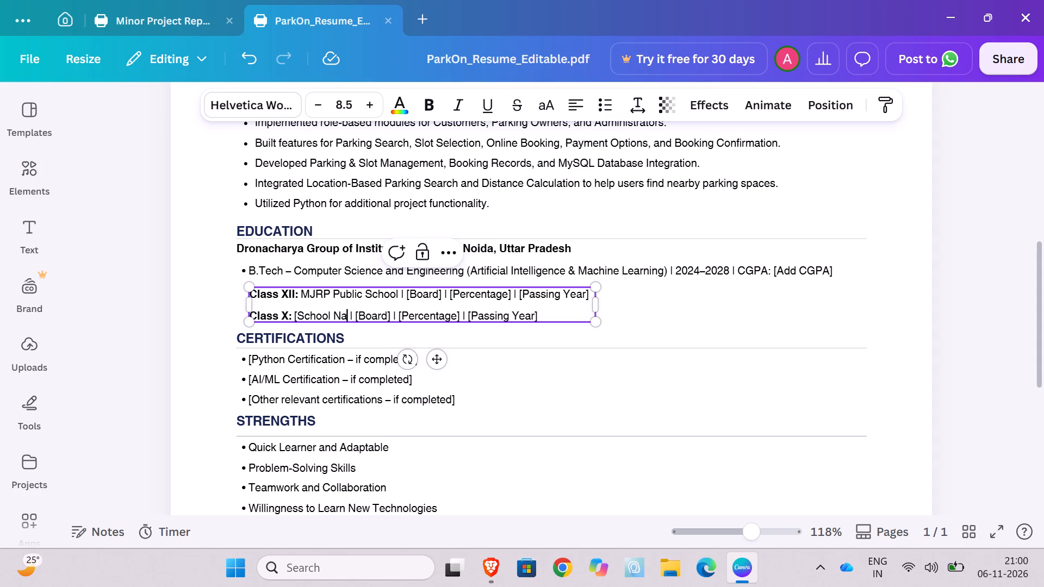
{"action": "key", "text": "BackSpace"}
{"action": "key", "text": "BackSpace"}
{"action": "key", "text": "BackSpace"}
{"action": "key", "text": "BackSpace"}
{"action": "key", "text": "BackSpace"}
{"action": "key", "text": "BackSpace"}
{"action": "key", "text": "BackSpace"}
{"action": "key", "text": "BackSpace"}
{"action": "key", "text": "BackSpace"}
{"action": "key", "text": "BackSpace"}
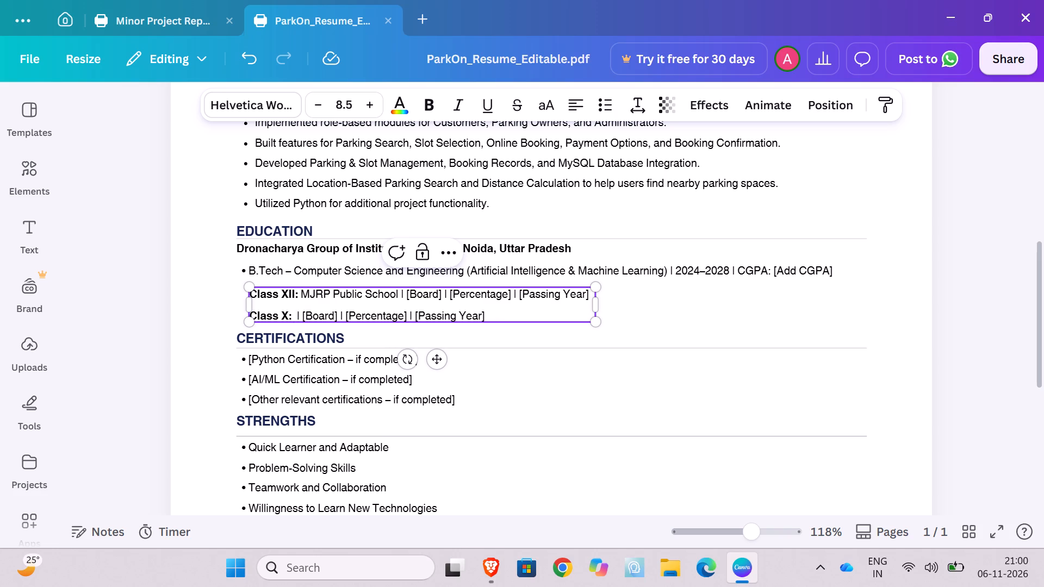
{"action": "type", "text": "MJRP"}
{"action": "key", "text": "space"}
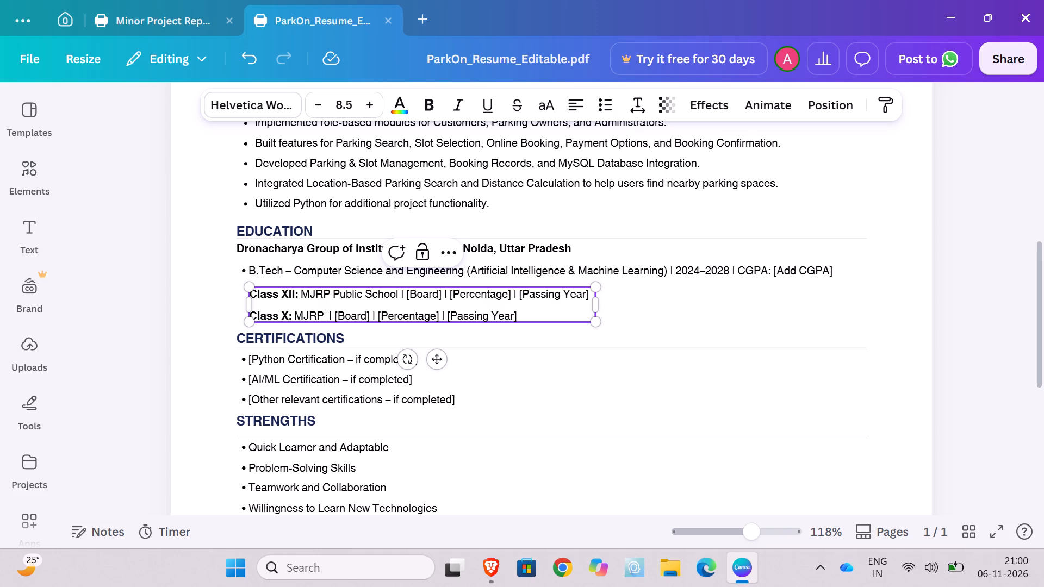
{"action": "key", "text": "p"}
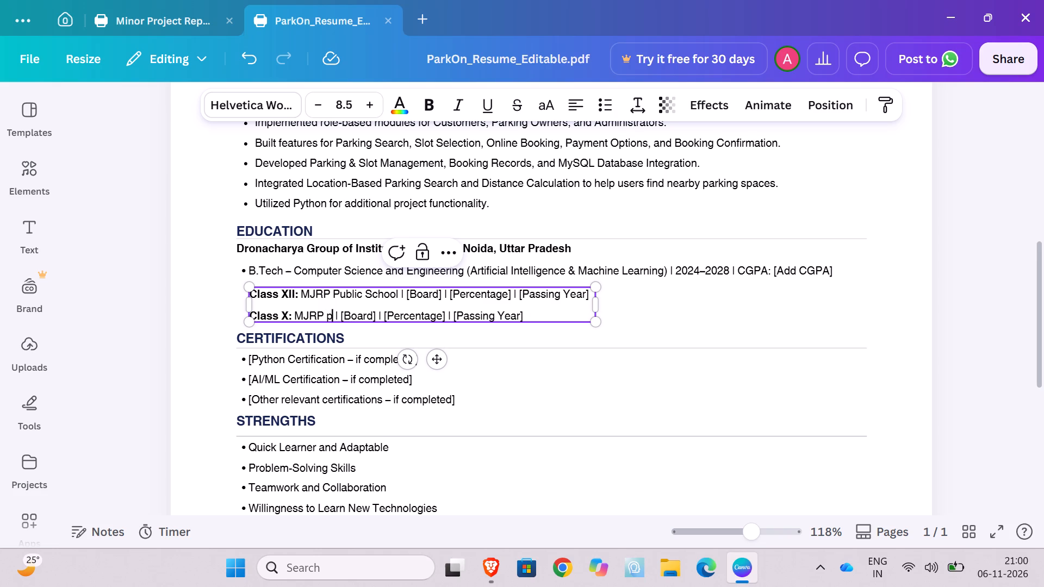
{"action": "key", "text": "BackSpace"}
{"action": "key", "text": "p"}
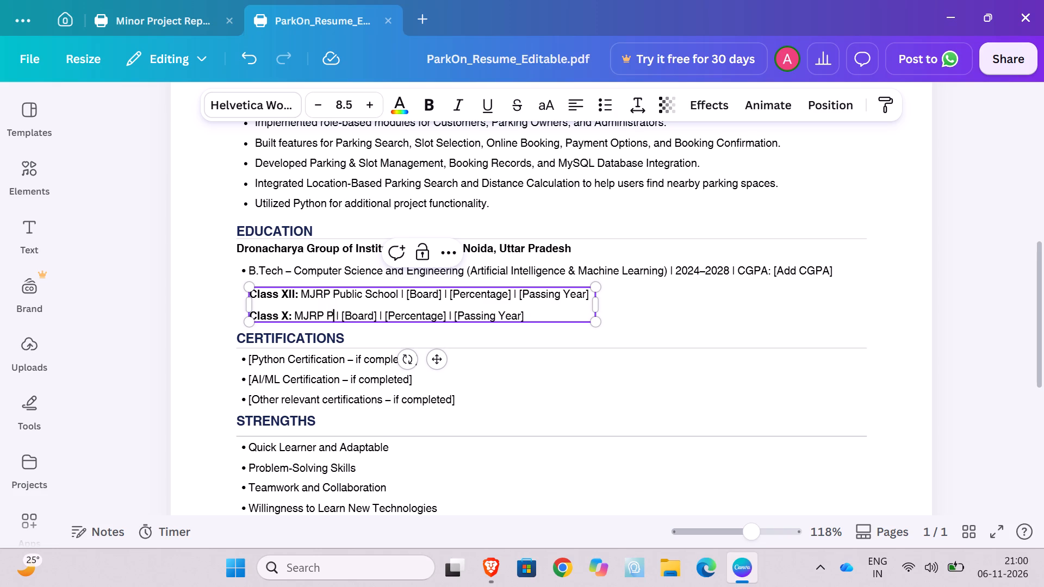
{"action": "type", "text": "ublic"}
{"action": "key", "text": "space"}
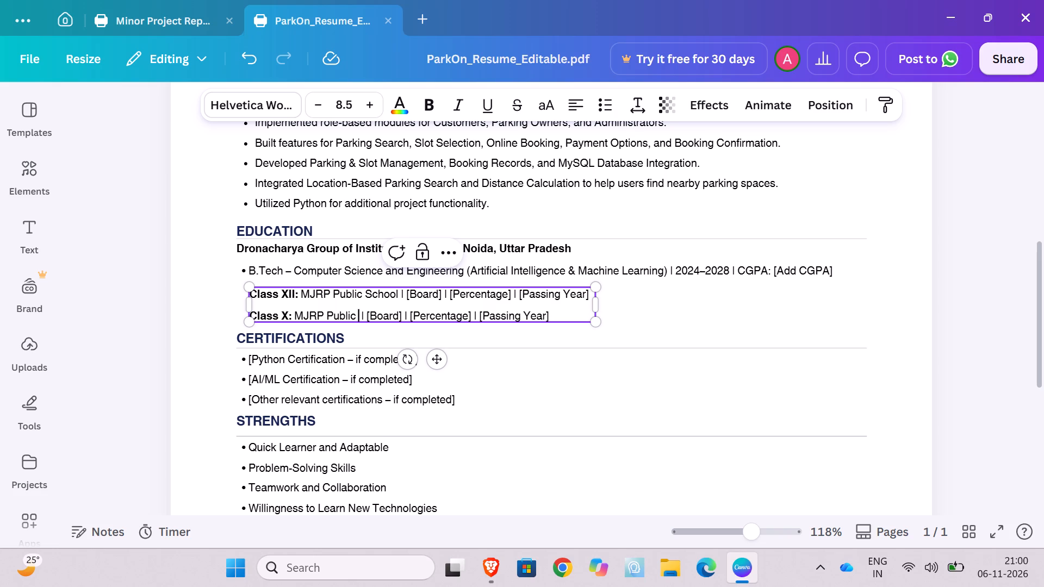
{"action": "key", "text": "s"}
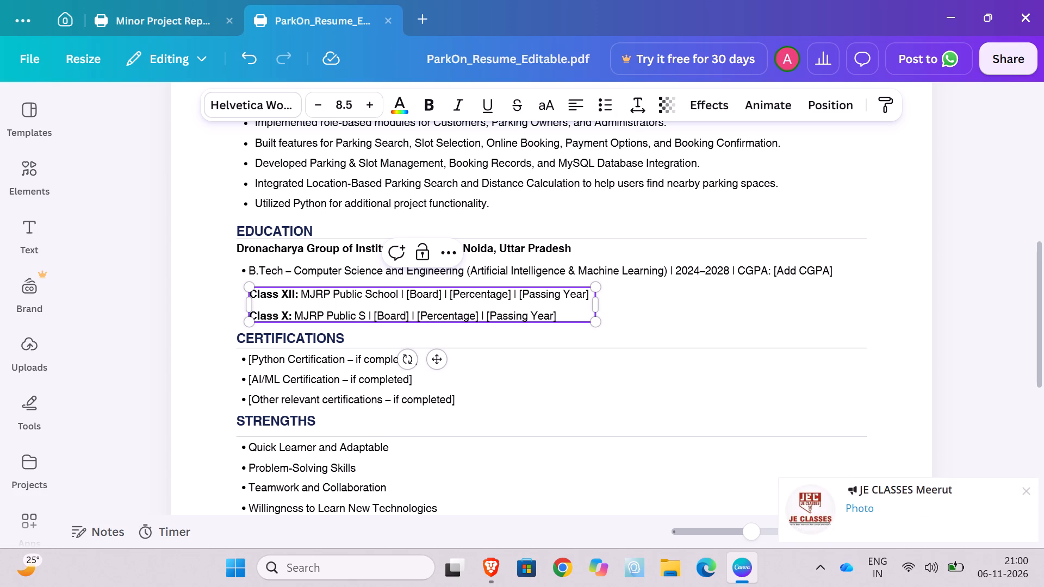
{"action": "type", "text": "chool"}
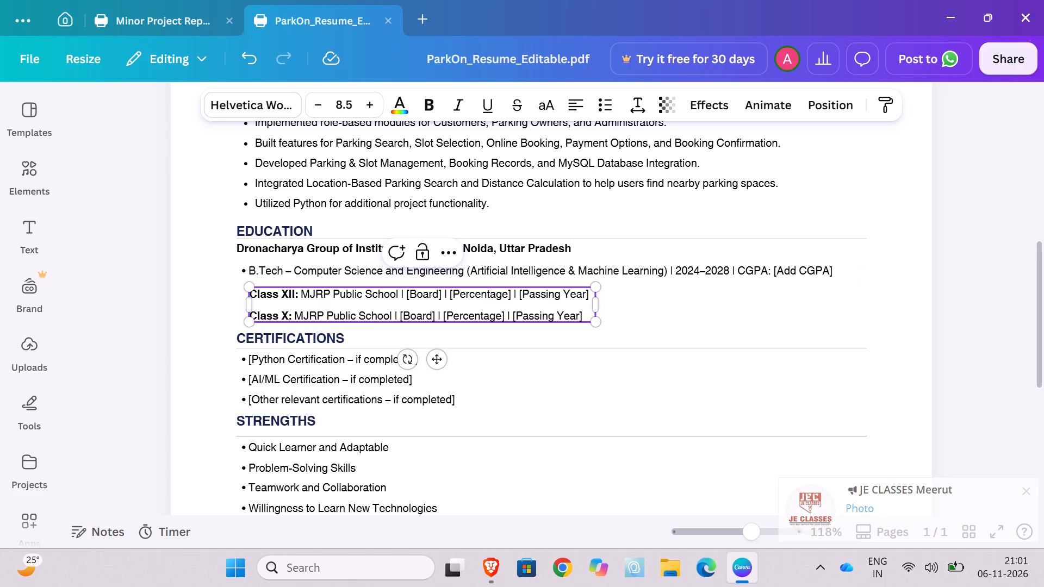
Replace the [Board] placeholder on the Class XII line with CBSE Board, keeping a space before the following separator.
{"action": "left_click", "coordinate": [444, 293]}
{"action": "key", "text": "BackSpace"}
{"action": "key", "text": "BackSpace"}
{"action": "key", "text": "BackSpace"}
{"action": "key", "text": "BackSpace"}
{"action": "key", "text": "BackSpace"}
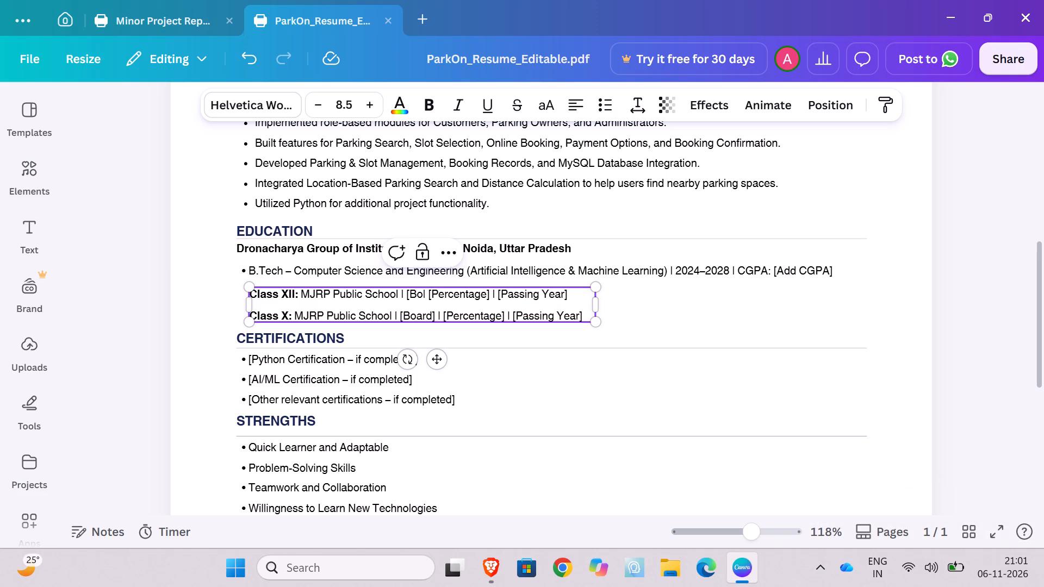
{"action": "key", "text": "BackSpace"}
{"action": "key", "text": "BackSpace"}
{"action": "key", "text": "BackSpace"}
{"action": "key", "text": "BackSpace"}
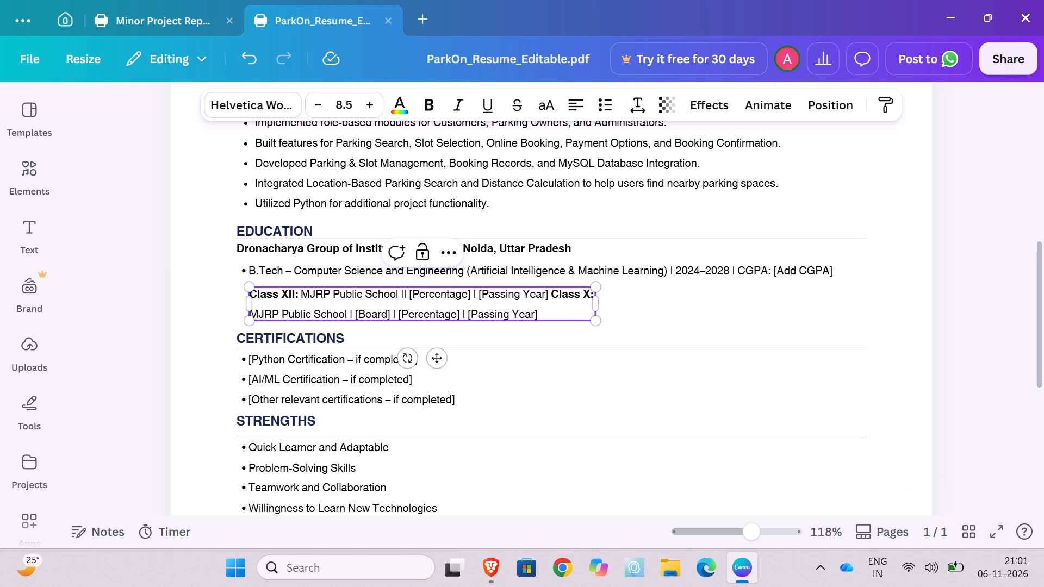
{"action": "key", "text": "c"}
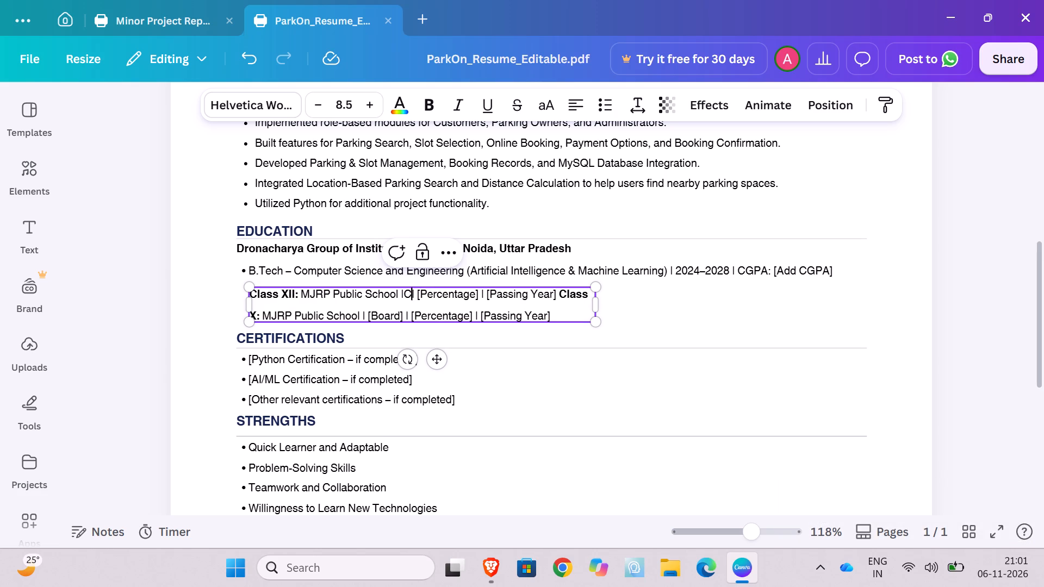
{"action": "type", "text": "BSE B"}
{"action": "type", "text": "oard"}
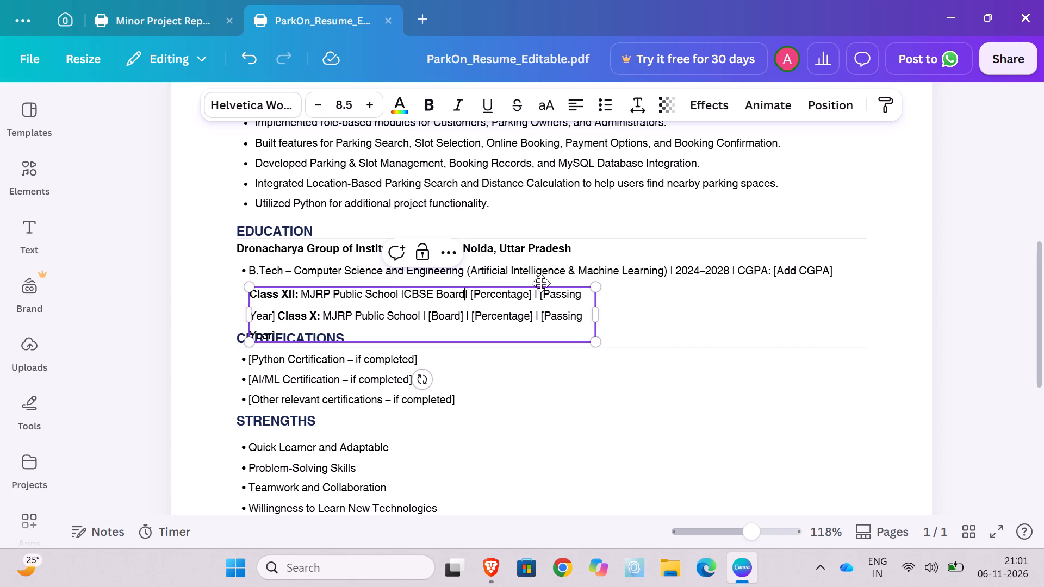
{"action": "key", "text": "space"}
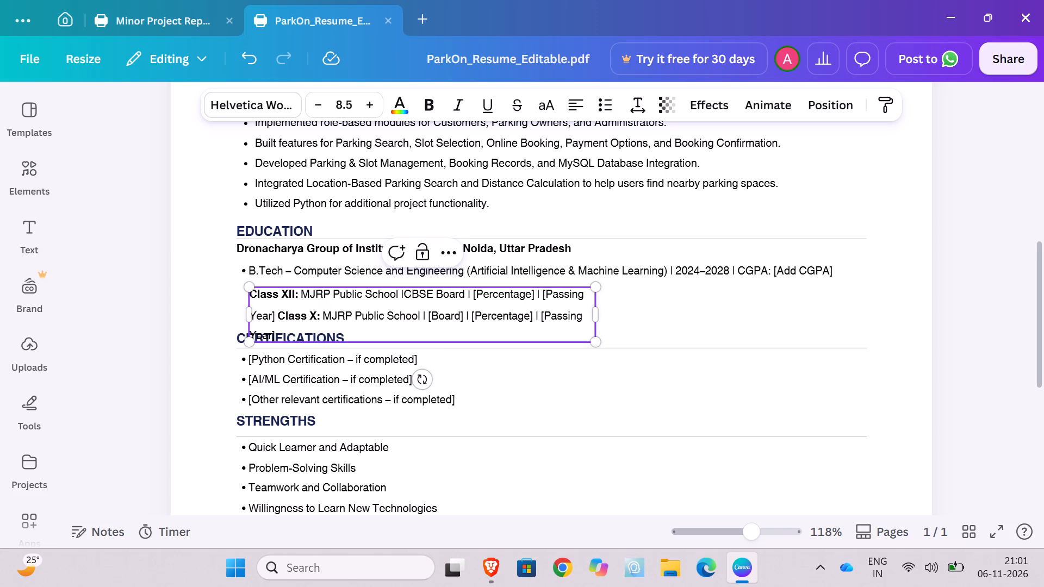
Replace the [Board] placeholder on the Class X line with CBSE Board.
{"action": "left_click", "coordinate": [463, 316]}
{"action": "key", "text": "BackSpace"}
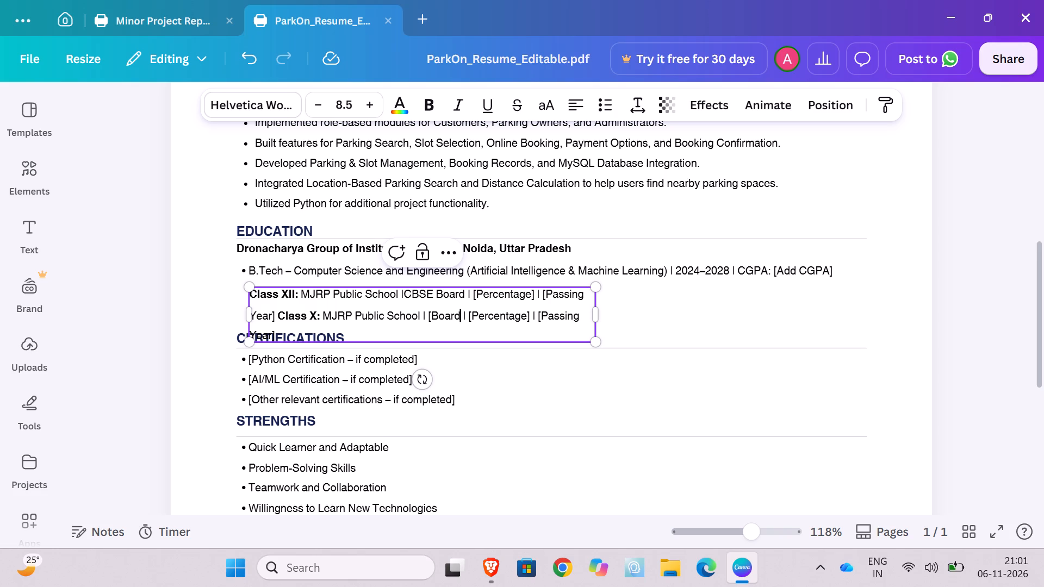
{"action": "key", "text": "BackSpace"}
{"action": "key", "text": "BackSpace"}
{"action": "key", "text": "BackSpace"}
{"action": "key", "text": "BackSpace"}
{"action": "key", "text": "BackSpace"}
{"action": "key", "text": "BackSpace"}
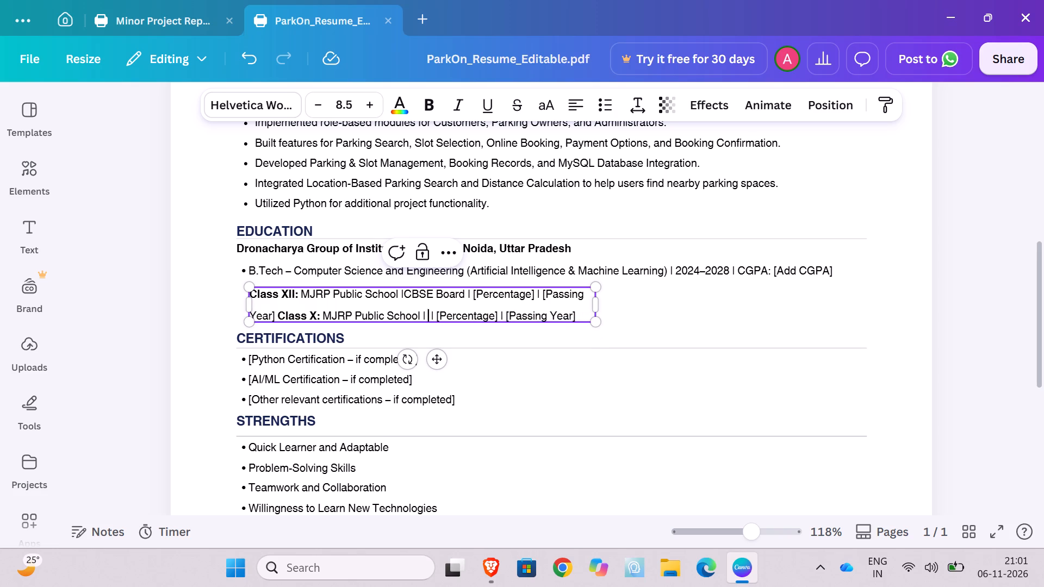
{"action": "type", "text": "CBSE"}
{"action": "key", "text": "space"}
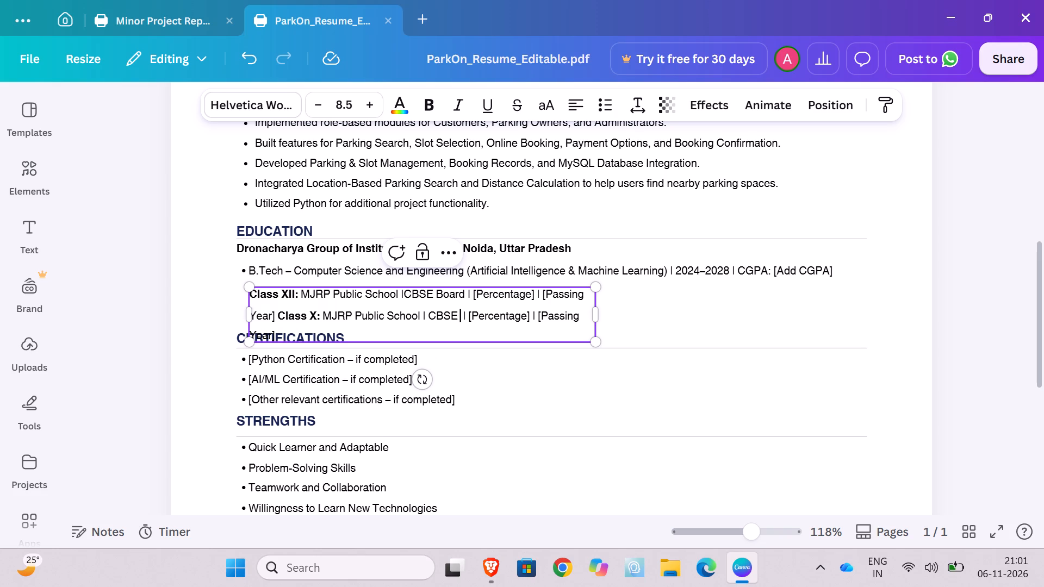
{"action": "key", "text": "b"}
{"action": "key", "text": "o"}
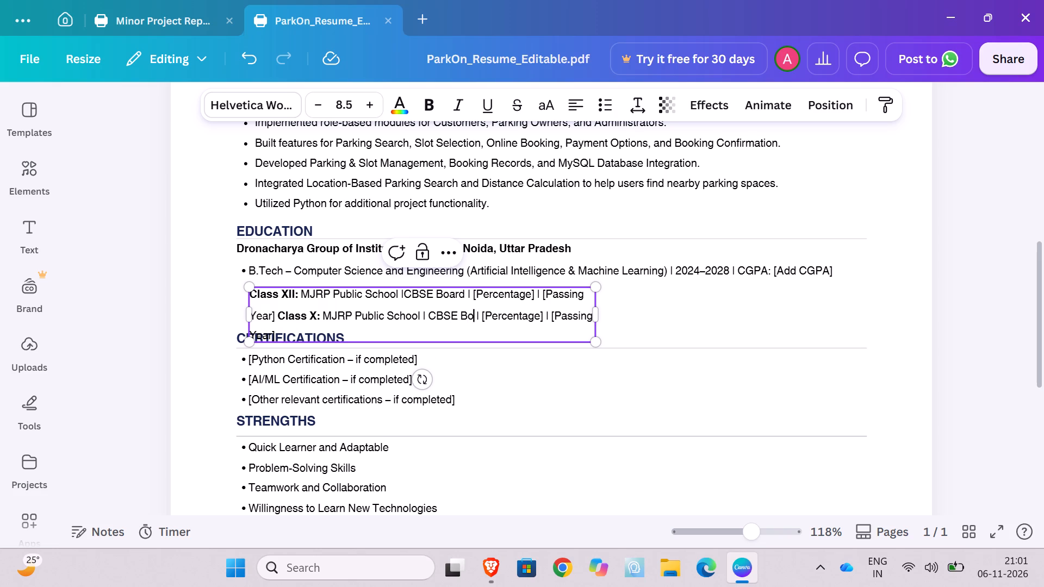
{"action": "type", "text": "ard"}
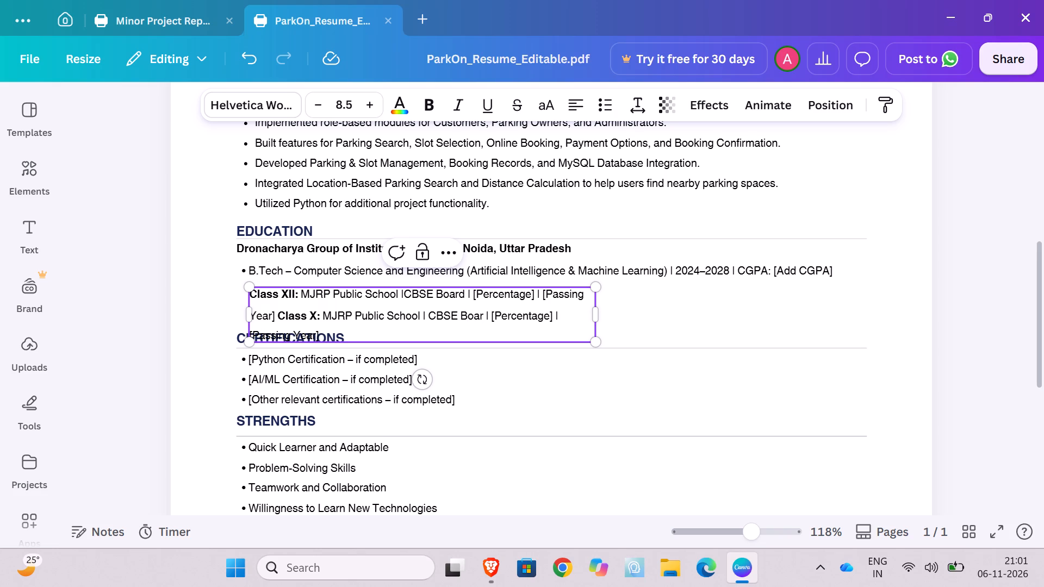
Insert a space between the separator and CBSE Board on the Class XII line under EDUCATION.
{"action": "double_click", "coordinate": [402, 292]}
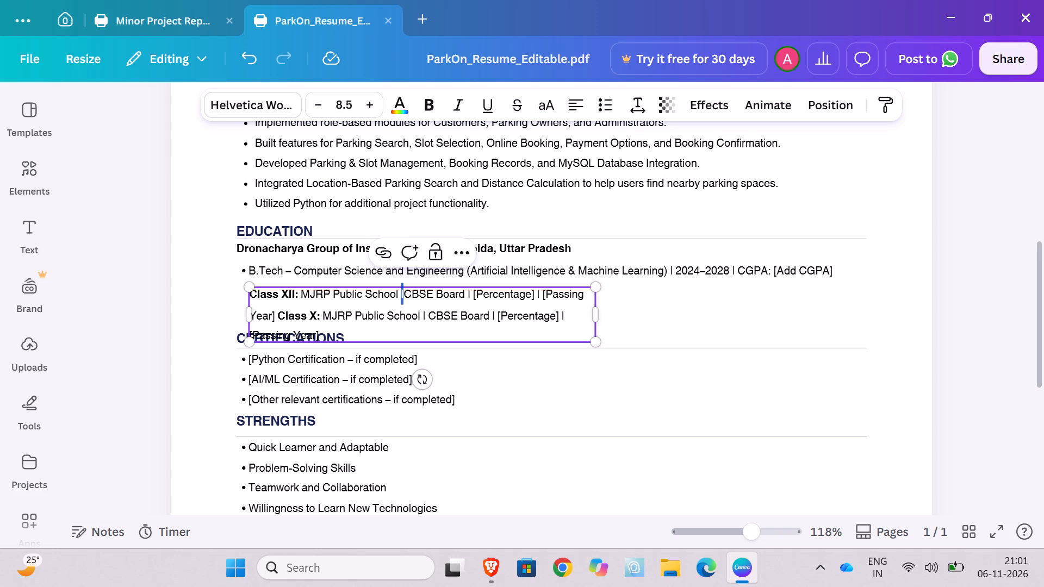
{"action": "left_click", "coordinate": [405, 292]}
{"action": "key", "text": "space"}
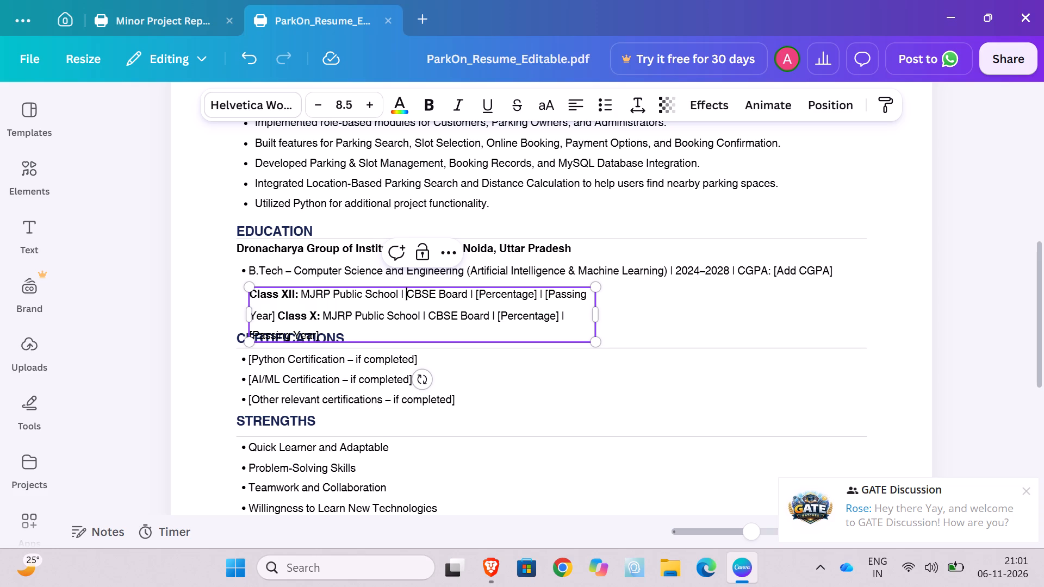
Replace the [Passing Year] placeholder on the Class XII line with 2023.
{"action": "left_click", "coordinate": [585, 296]}
{"action": "key", "text": "BackSpace"}
{"action": "key", "text": "BackSpace"}
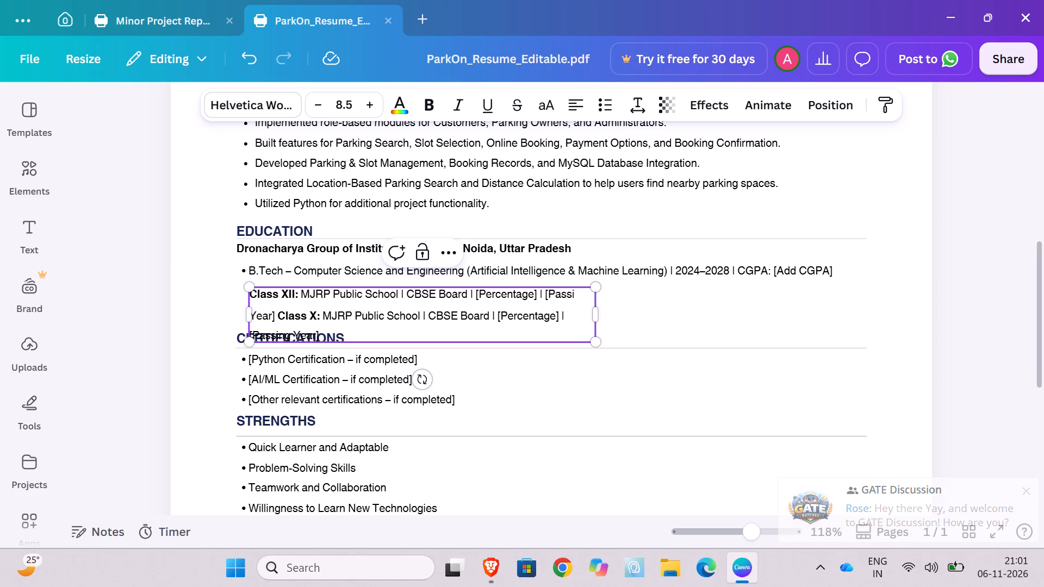
{"action": "key", "text": "BackSpace"}
{"action": "key", "text": "BackSpace"}
{"action": "key", "text": "BackSpace"}
{"action": "key", "text": "BackSpace"}
{"action": "key", "text": "BackSpace"}
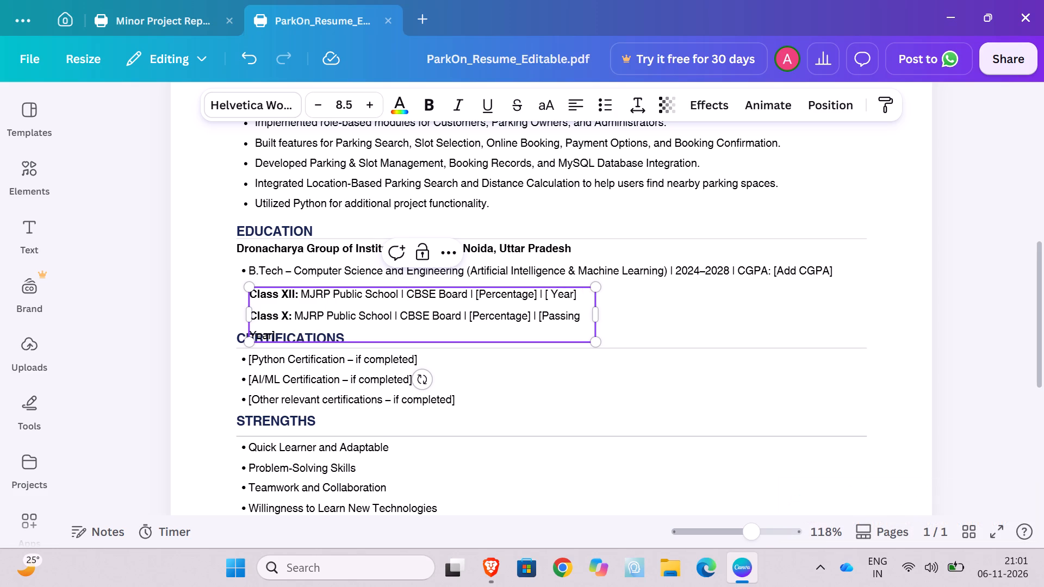
{"action": "key", "text": "Right"}
{"action": "key", "text": "Right"}
{"action": "key", "text": "Right"}
{"action": "key", "text": "Right"}
{"action": "key", "text": "Right"}
{"action": "key", "text": "Right"}
{"action": "key", "text": "BackSpace"}
{"action": "key", "text": "BackSpace"}
{"action": "key", "text": "BackSpace"}
{"action": "key", "text": "BackSpace"}
{"action": "key", "text": "BackSpace"}
{"action": "key", "text": "BackSpace"}
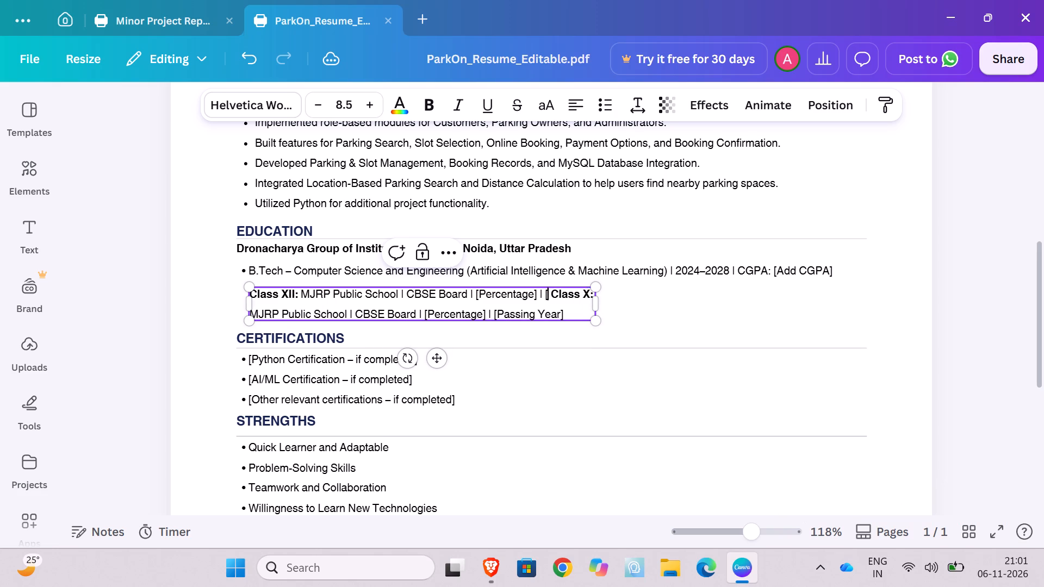
{"action": "key", "text": "BackSpace"}
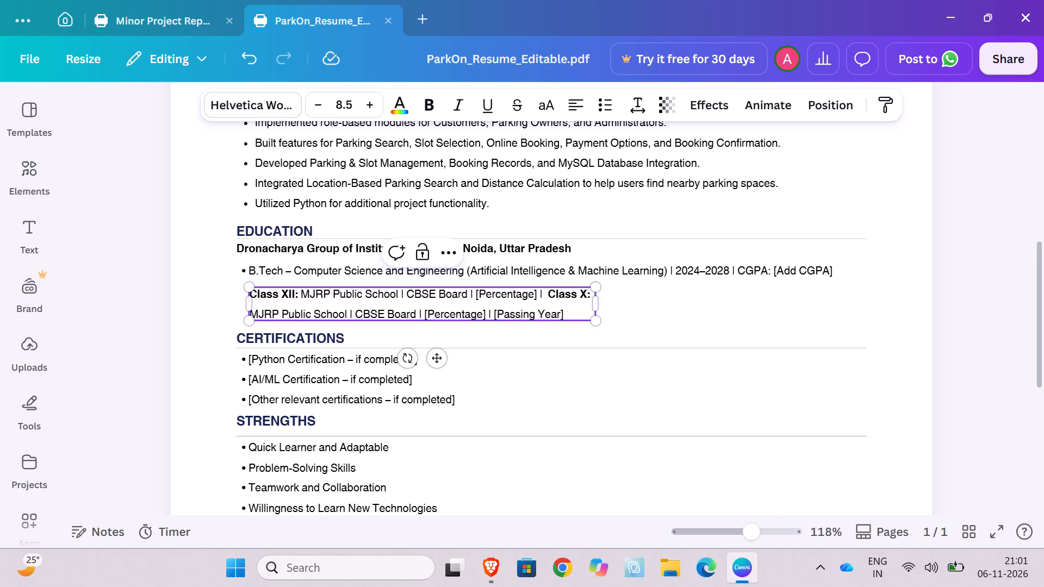
{"action": "type", "text": "2023"}
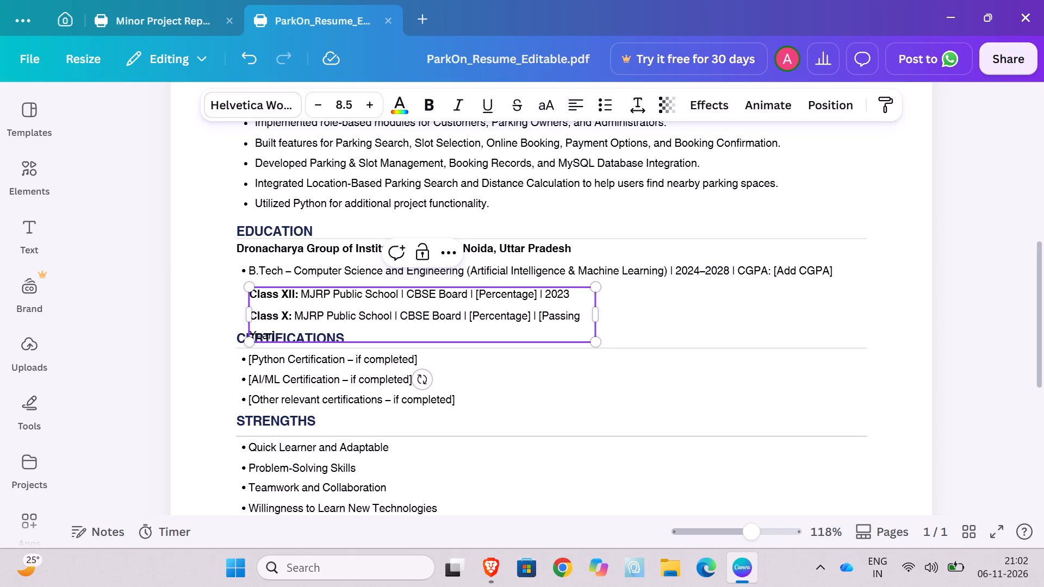
Widen the Class XII and Class X text box slightly and insert a line break after 2023, before Class X.
{"action": "left_click_drag", "start_coordinate": [598, 315], "coordinate": [620, 315]}
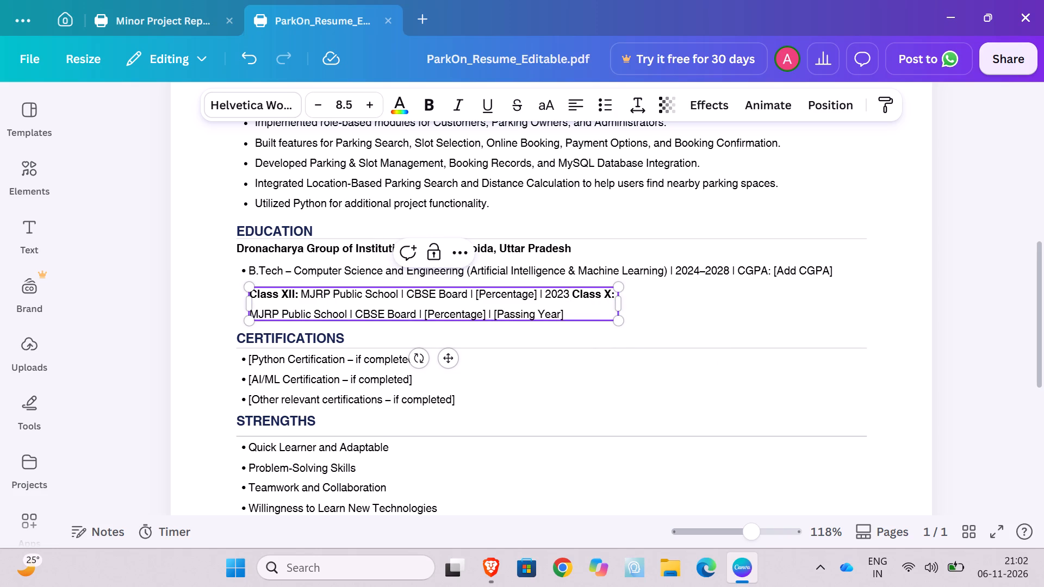
{"action": "left_click_drag", "start_coordinate": [620, 306], "coordinate": [600, 306]}
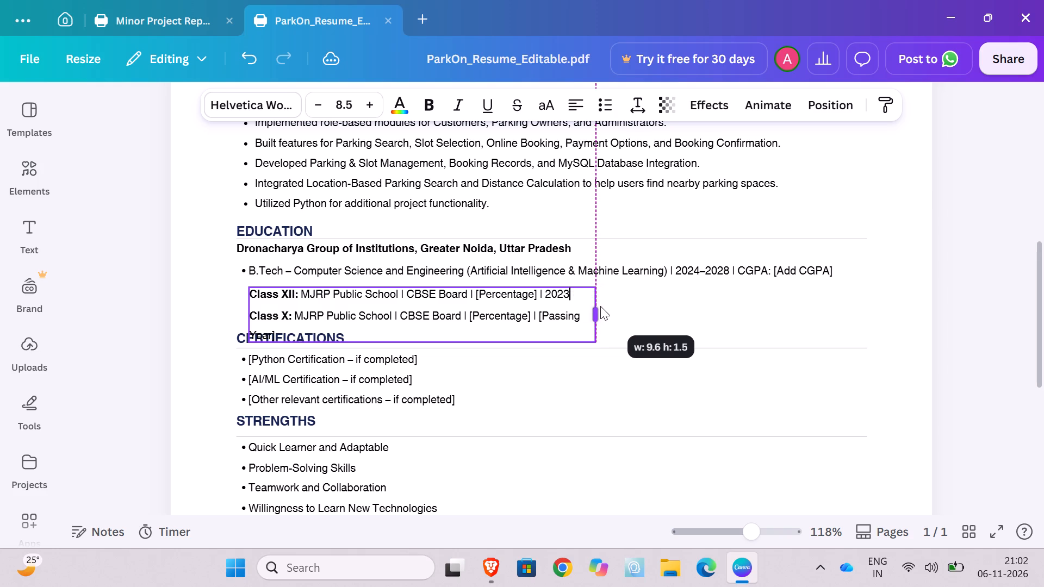
{"action": "left_click_drag", "start_coordinate": [600, 306], "coordinate": [606, 306]}
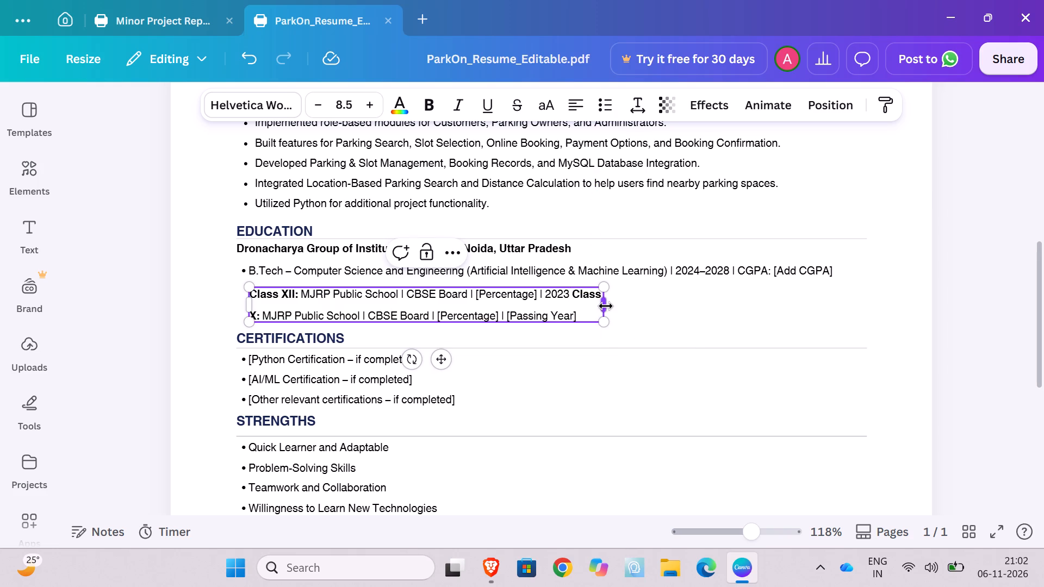
{"action": "key", "text": "Return"}
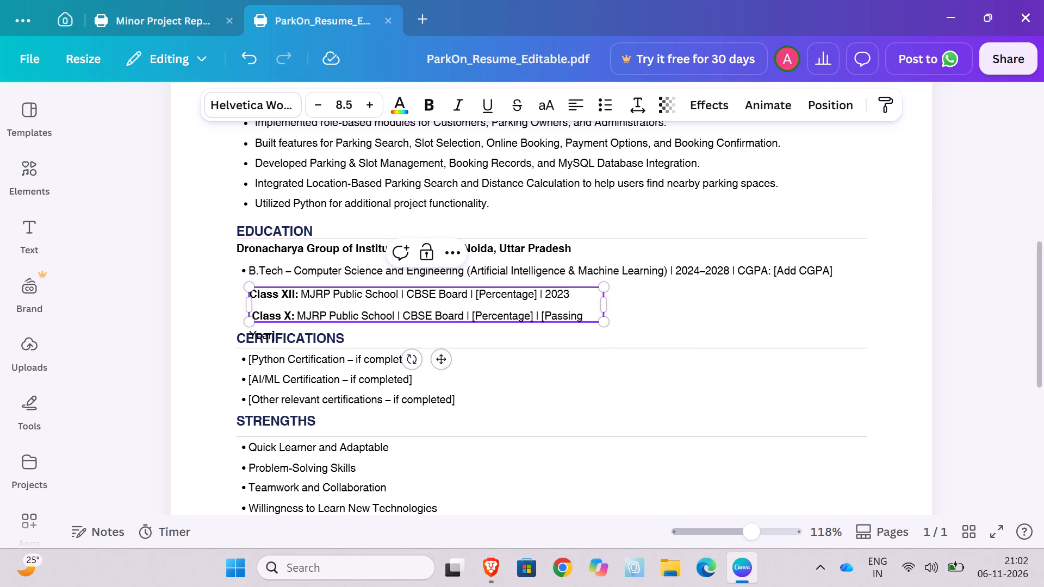
Replace the [Passing Year] placeholder on the Class X line with 2021.
{"action": "left_click", "coordinate": [583, 314]}
{"action": "key", "text": "BackSpace"}
{"action": "key", "text": "BackSpace"}
{"action": "key", "text": "BackSpace"}
{"action": "key", "text": "BackSpace"}
{"action": "key", "text": "BackSpace"}
{"action": "key", "text": "BackSpace"}
{"action": "key", "text": "Right"}
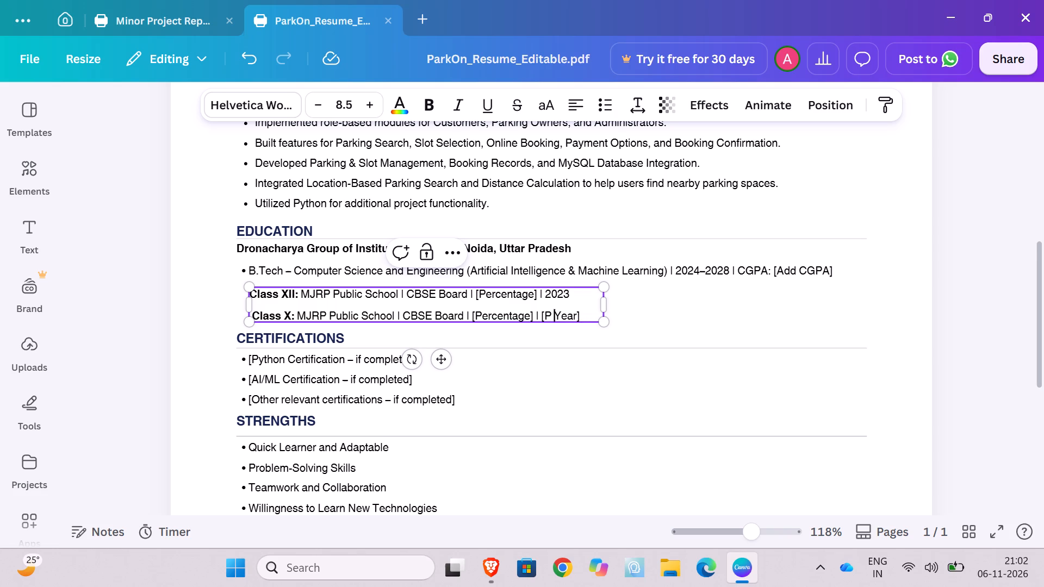
{"action": "key", "text": "Right"}
{"action": "key", "text": "Right"}
{"action": "key", "text": "Right"}
{"action": "key", "text": "Right"}
{"action": "key", "text": "Right"}
{"action": "key", "text": "BackSpace"}
{"action": "key", "text": "BackSpace"}
{"action": "key", "text": "BackSpace"}
{"action": "key", "text": "BackSpace"}
{"action": "key", "text": "BackSpace"}
{"action": "key", "text": "BackSpace"}
{"action": "key", "text": "BackSpace"}
{"action": "key", "text": "BackSpace"}
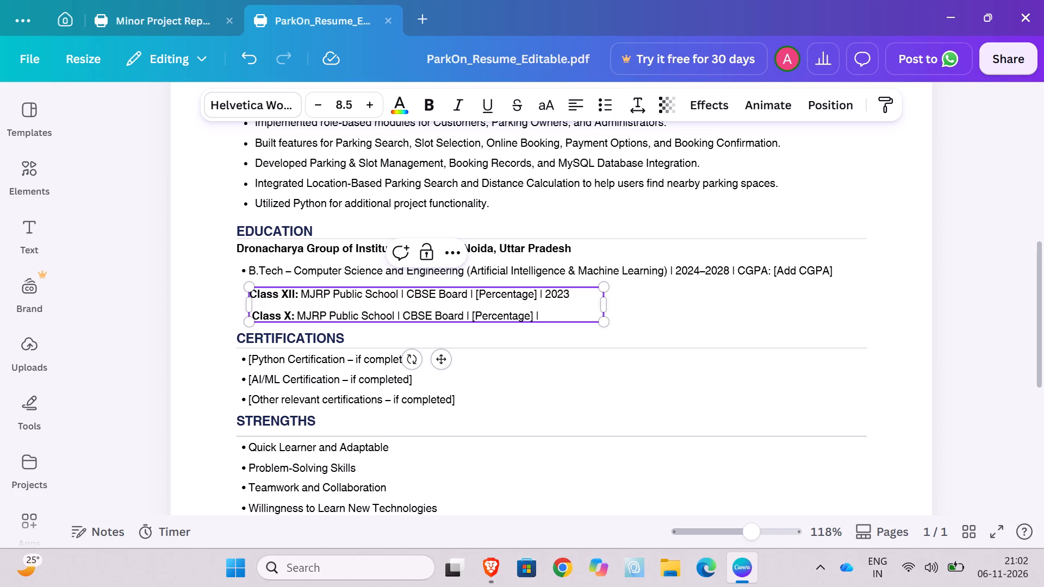
{"action": "type", "text": "2021"}
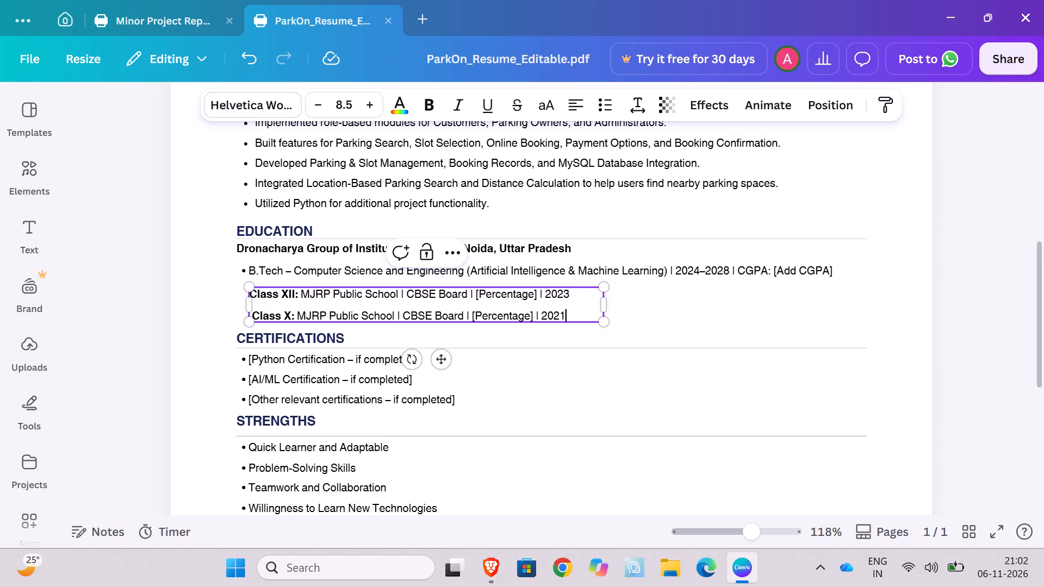
Add an extra space between the Class X: label and the school name.
{"action": "left_click", "coordinate": [293, 316]}
{"action": "key", "text": "space"}
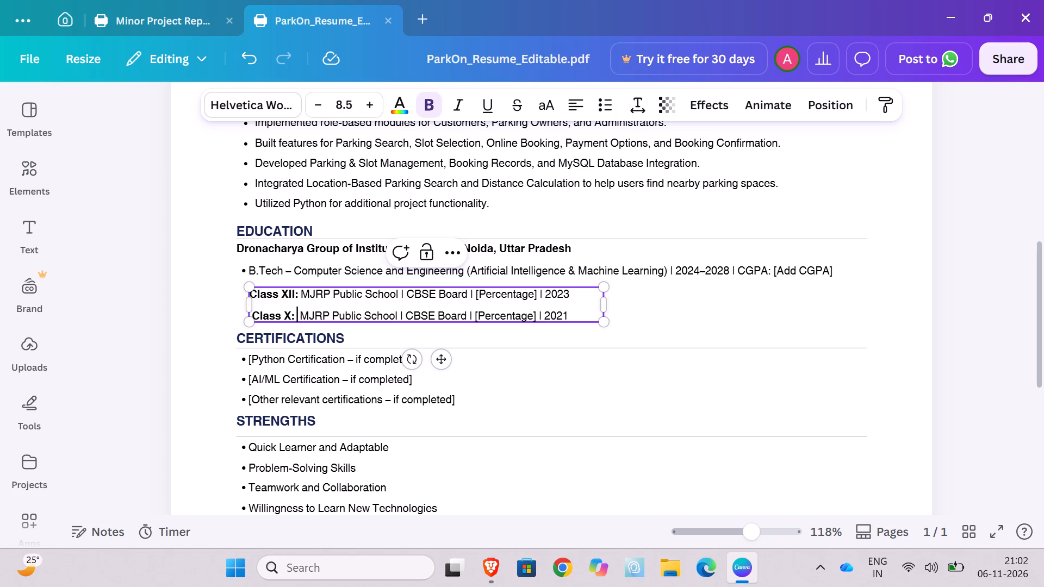
Replace the [Percentage] placeholder on the Class XII line with 71%.
{"action": "left_click", "coordinate": [535, 293]}
{"action": "key", "text": "Right"}
{"action": "key", "text": "BackSpace"}
{"action": "key", "text": "BackSpace"}
{"action": "key", "text": "BackSpace"}
{"action": "key", "text": "BackSpace"}
{"action": "key", "text": "BackSpace"}
{"action": "key", "text": "BackSpace"}
{"action": "key", "text": "BackSpace"}
{"action": "key", "text": "BackSpace"}
{"action": "key", "text": "BackSpace"}
{"action": "key", "text": "BackSpace"}
{"action": "key", "text": "BackSpace"}
{"action": "key", "text": "BackSpace"}
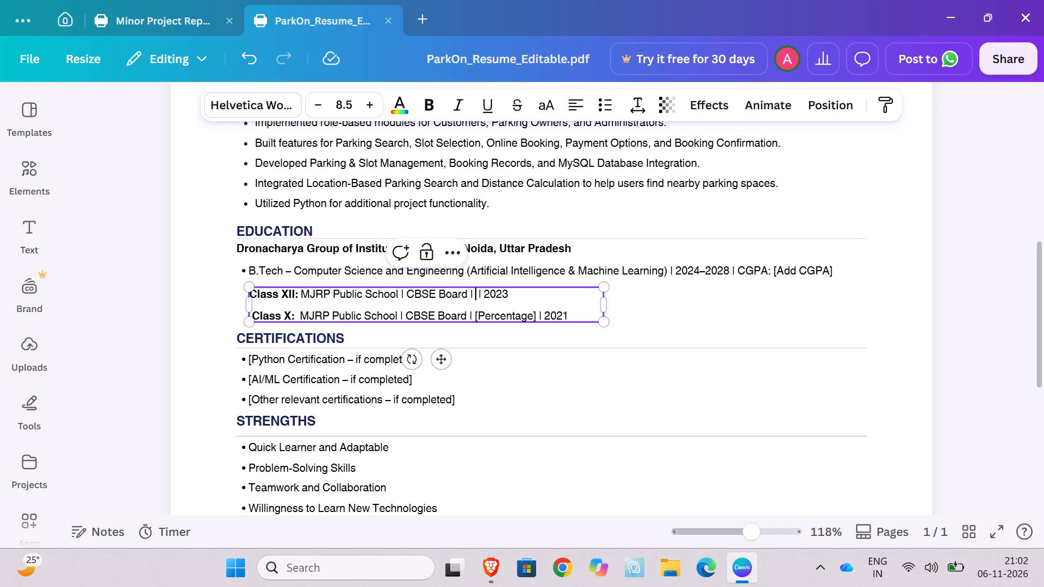
{"action": "key", "text": "7"}
{"action": "key", "text": "1"}
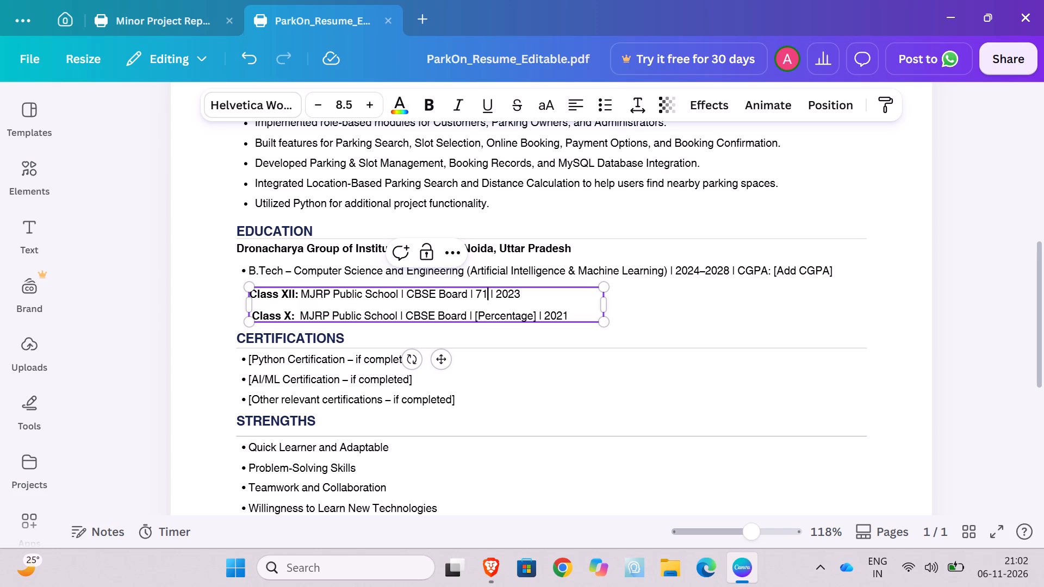
{"action": "key", "text": "shift+percent"}
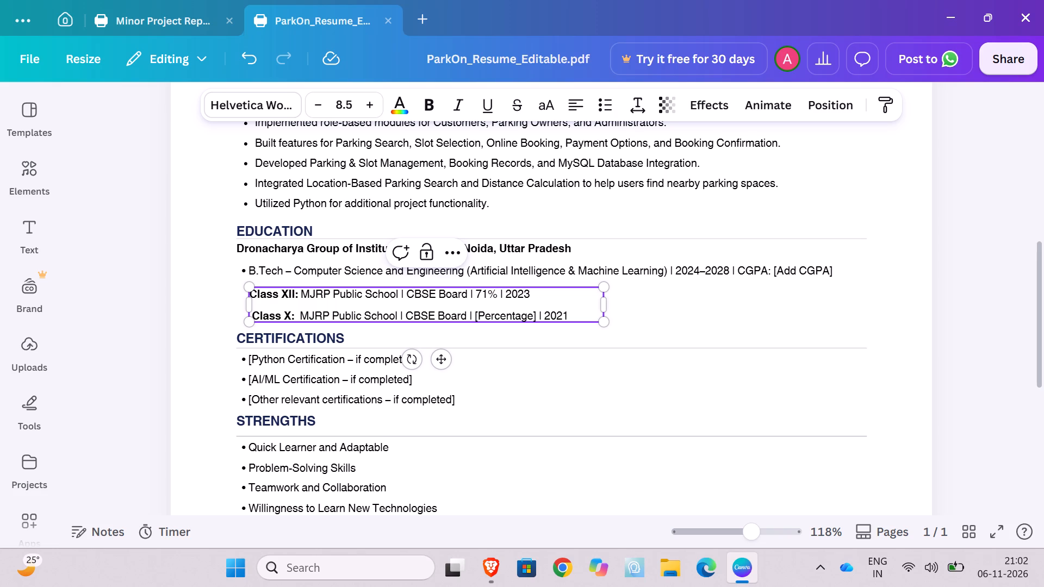
Replace the [Percentage] placeholder on the Class X line with 73% and deselect the text box.
{"action": "left_click", "coordinate": [537, 315]}
{"action": "key", "text": "BackSpace"}
{"action": "key", "text": "BackSpace"}
{"action": "key", "text": "BackSpace"}
{"action": "key", "text": "BackSpace"}
{"action": "key", "text": "BackSpace"}
{"action": "key", "text": "BackSpace"}
{"action": "key", "text": "BackSpace"}
{"action": "key", "text": "BackSpace"}
{"action": "key", "text": "BackSpace"}
{"action": "key", "text": "BackSpace"}
{"action": "key", "text": "BackSpace"}
{"action": "key", "text": "BackSpace"}
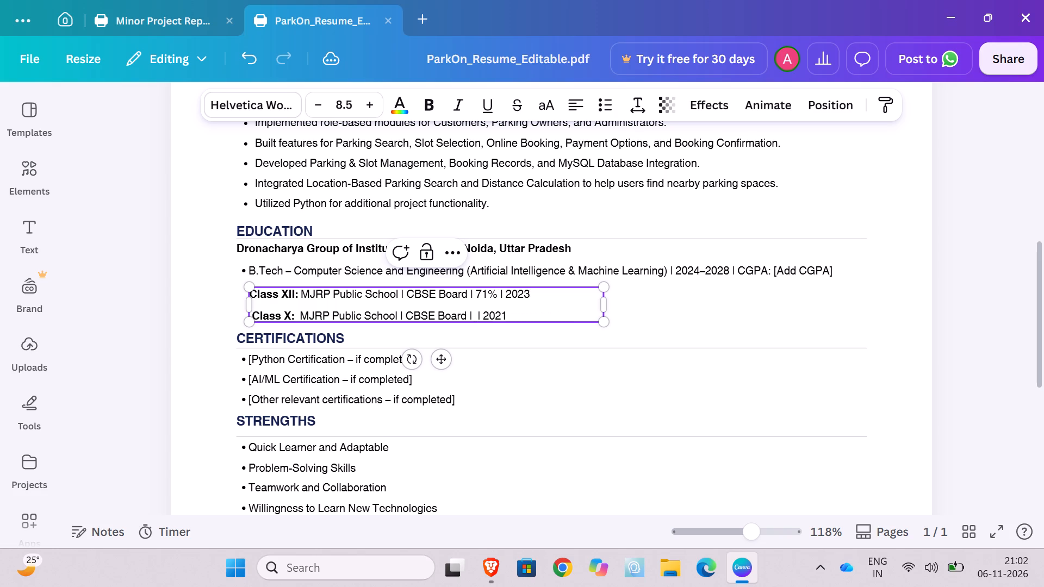
{"action": "type", "text": "73"}
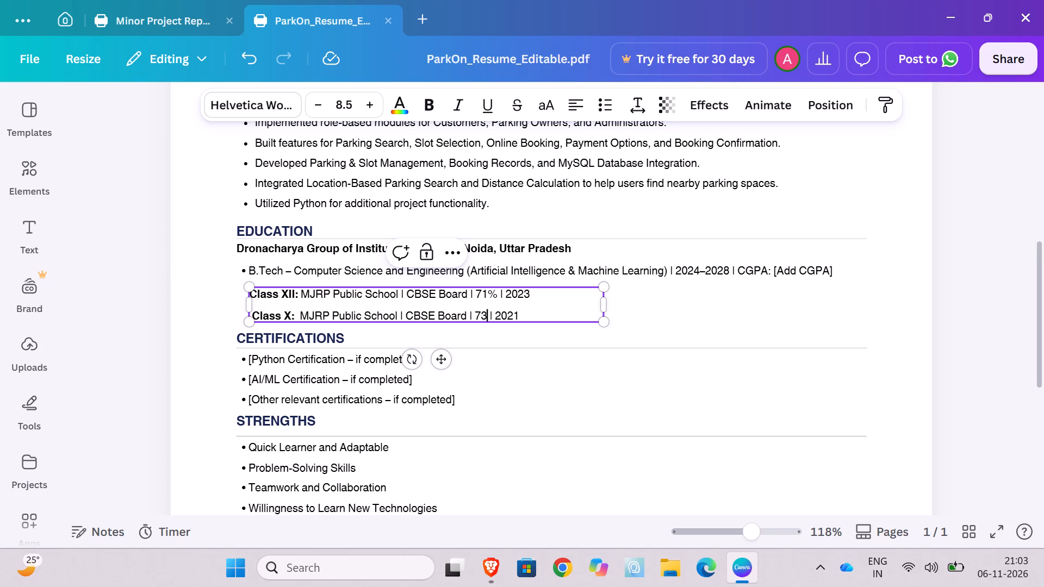
{"action": "key", "text": "shift+percent"}
{"action": "left_click", "coordinate": [510, 371]}
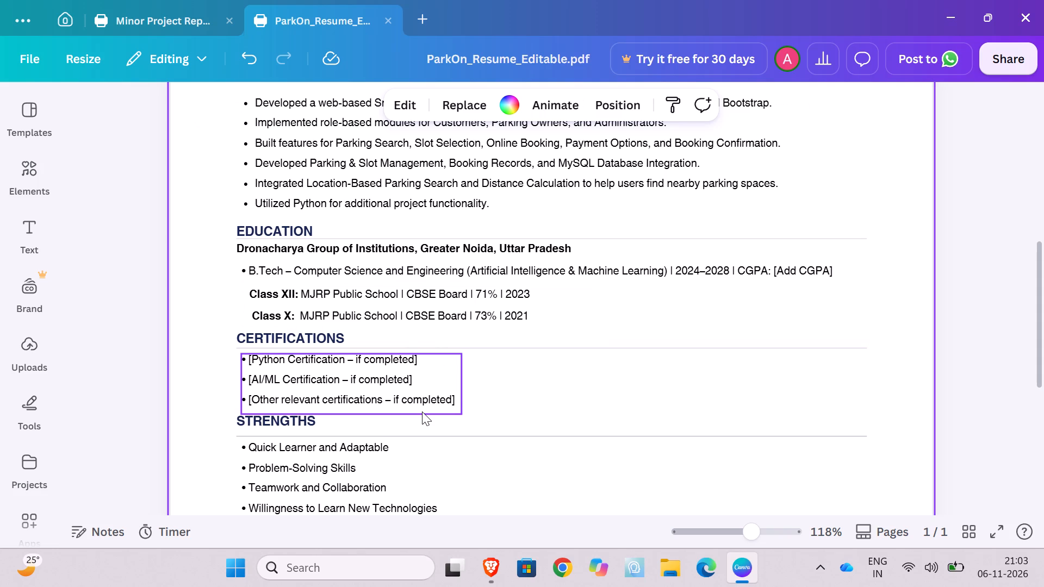
{"action": "left_click", "coordinate": [415, 360]}
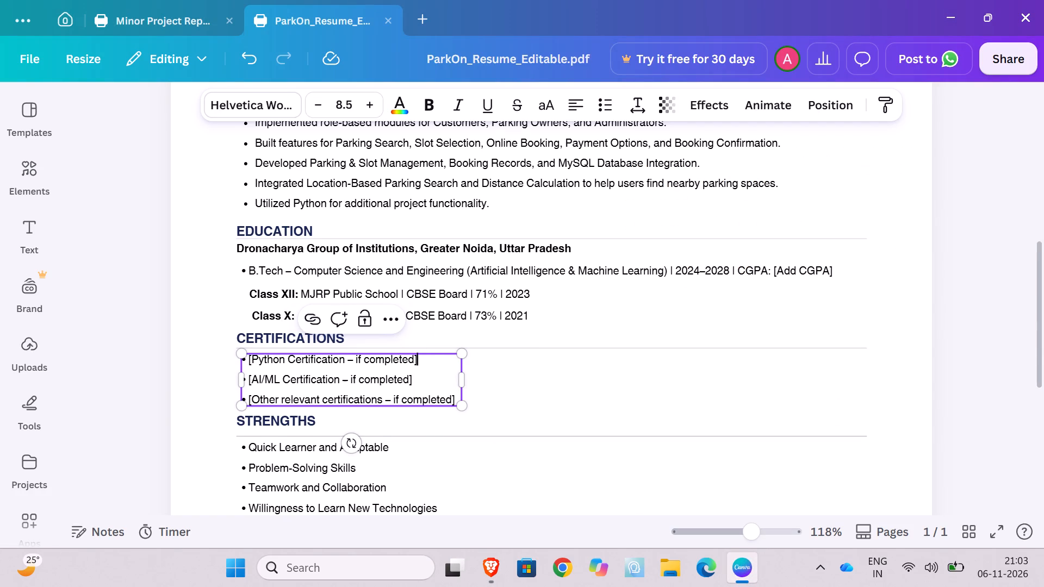
{"action": "key", "text": "BackSpace"}
{"action": "key", "text": "BackSpace"}
{"action": "key", "text": "BackSpace"}
{"action": "key", "text": "BackSpace"}
{"action": "key", "text": "BackSpace"}
{"action": "key", "text": "BackSpace"}
{"action": "key", "text": "BackSpace"}
{"action": "key", "text": "BackSpace"}
{"action": "key", "text": "BackSpace"}
{"action": "key", "text": "BackSpace"}
{"action": "key", "text": "BackSpace"}
{"action": "key", "text": "BackSpace"}
{"action": "key", "text": "BackSpace"}
{"action": "key", "text": "BackSpace"}
{"action": "key", "text": "BackSpace"}
{"action": "key", "text": "BackSpace"}
{"action": "key", "text": "BackSpace"}
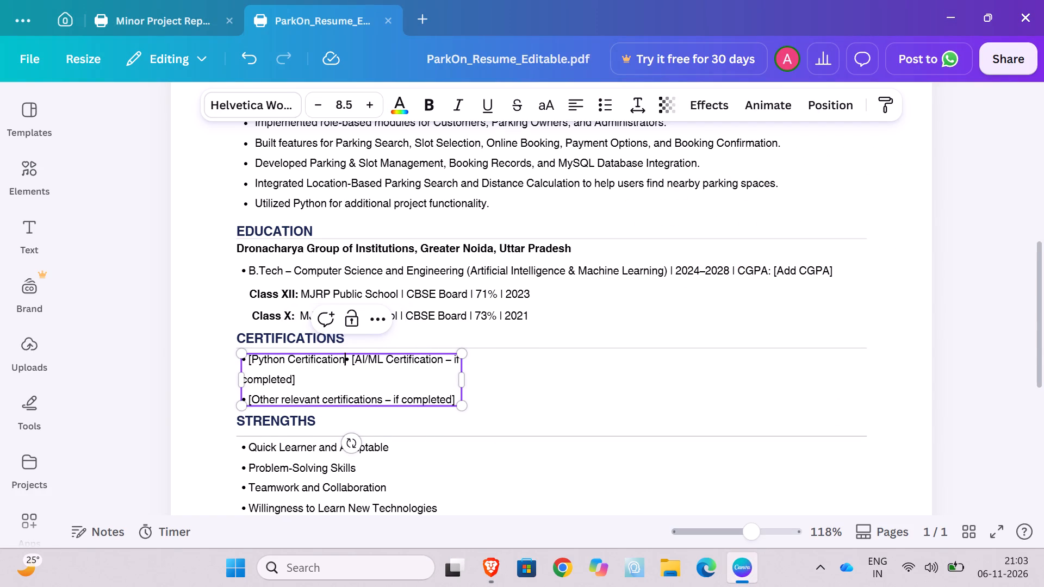
{"action": "key", "text": "BackSpace"}
{"action": "key", "text": "BackSpace"}
{"action": "key", "text": "BackSpace"}
{"action": "key", "text": "BackSpace"}
{"action": "key", "text": "BackSpace"}
{"action": "key", "text": "BackSpace"}
{"action": "key", "text": "BackSpace"}
{"action": "key", "text": "BackSpace"}
{"action": "key", "text": "BackSpace"}
{"action": "key", "text": "BackSpace"}
{"action": "key", "text": "BackSpace"}
{"action": "key", "text": "BackSpace"}
{"action": "key", "text": "BackSpace"}
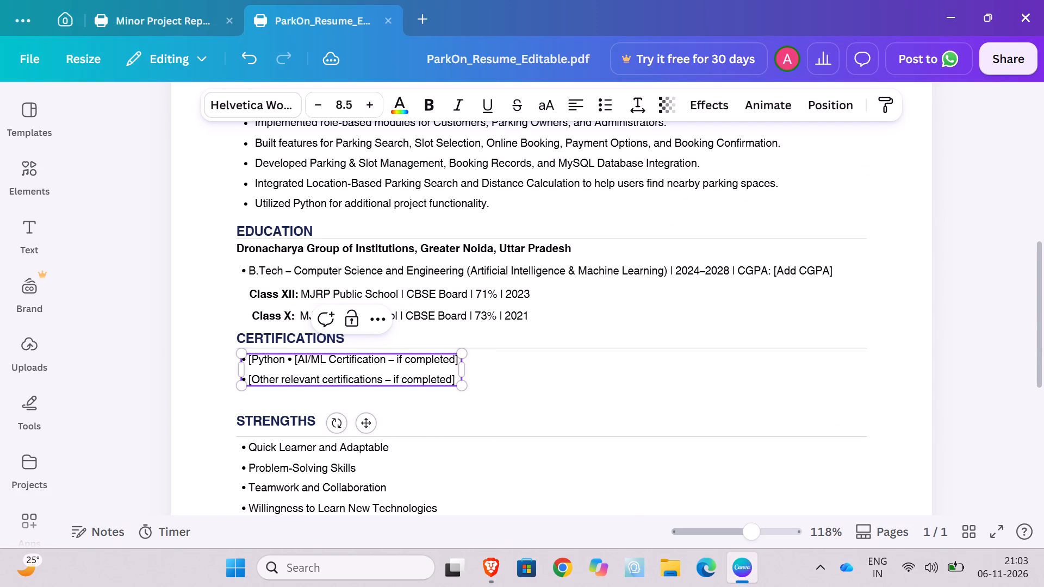
{"action": "key", "text": "BackSpace"}
{"action": "key", "text": "BackSpace"}
{"action": "key", "text": "BackSpace"}
{"action": "key", "text": "BackSpace"}
{"action": "key", "text": "BackSpace"}
{"action": "key", "text": "BackSpace"}
{"action": "key", "text": "BackSpace"}
{"action": "key", "text": "BackSpace"}
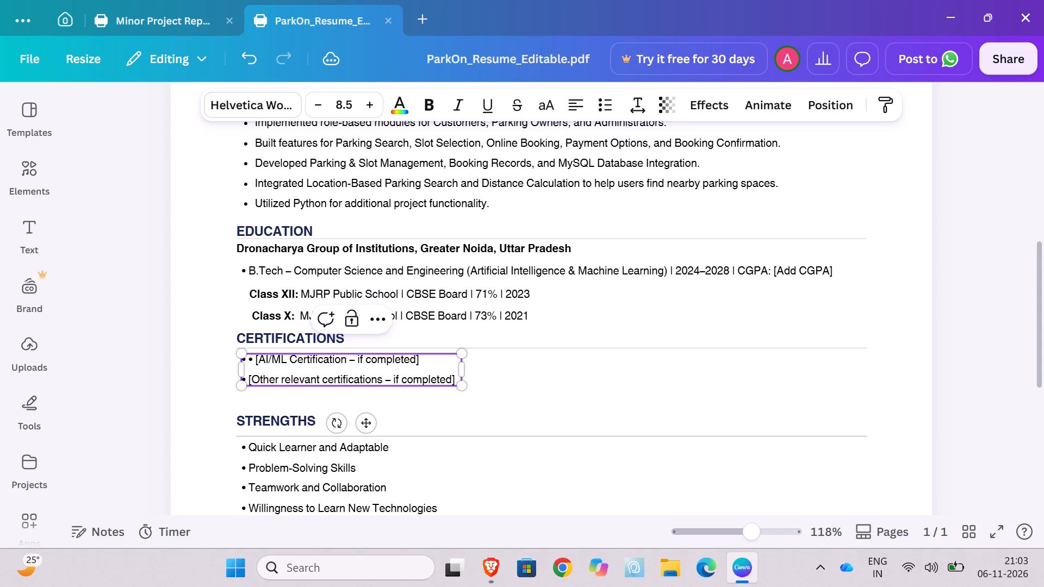
{"action": "key", "text": "p"}
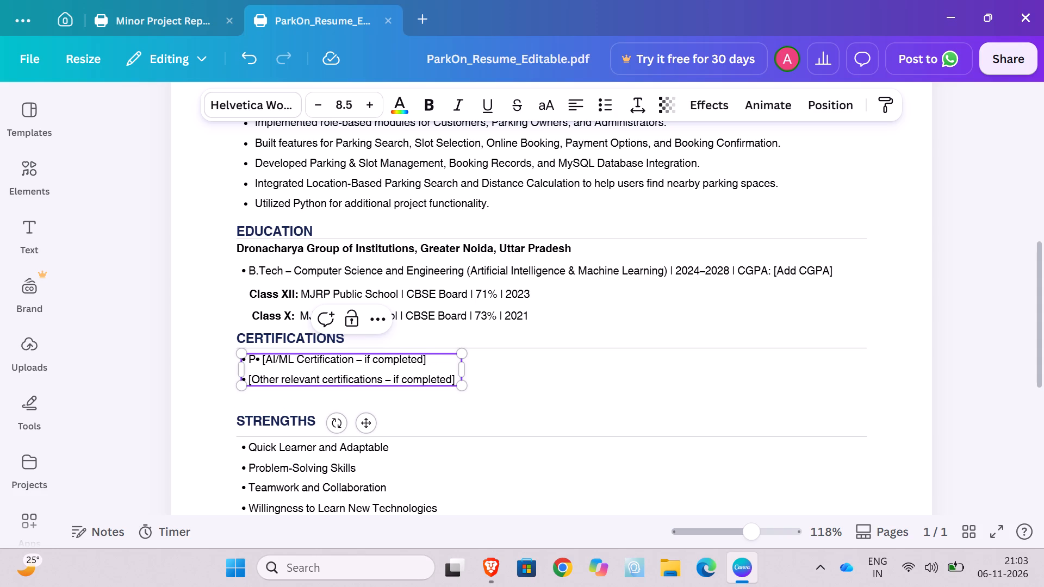
{"action": "type", "text": "ython"}
{"action": "key", "text": "space"}
{"action": "type", "text": "programi"}
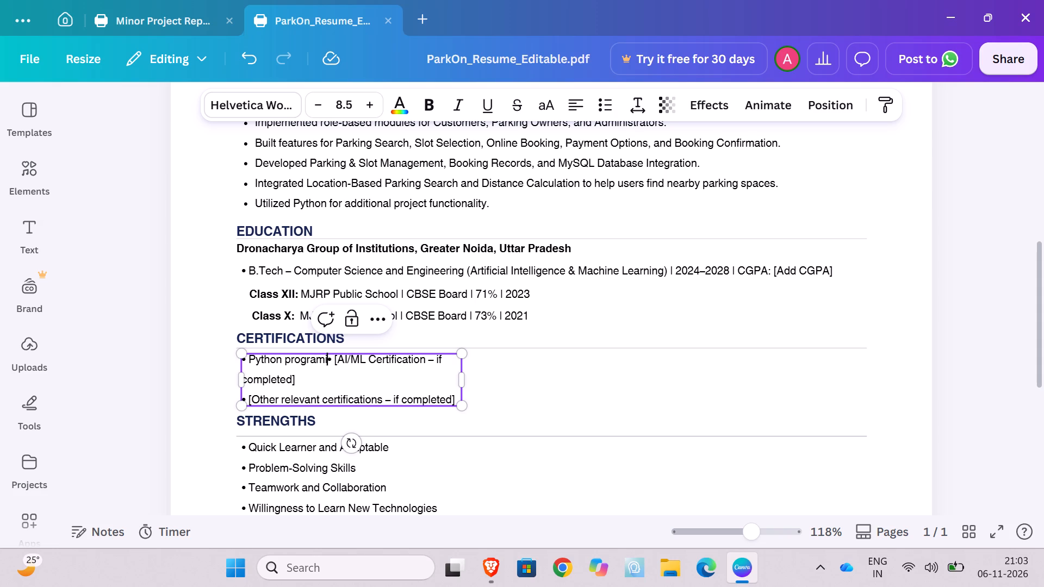
{"action": "key", "text": "BackSpace"}
{"action": "type", "text": "ming"}
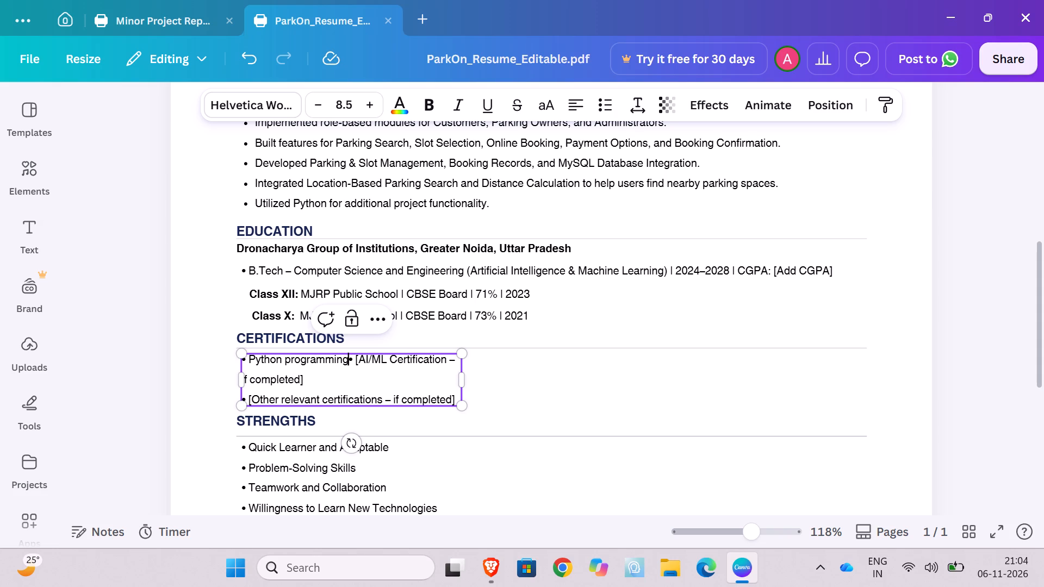
{"action": "key", "text": "space"}
{"action": "type", "text": "-"}
{"action": "key", "text": "space"}
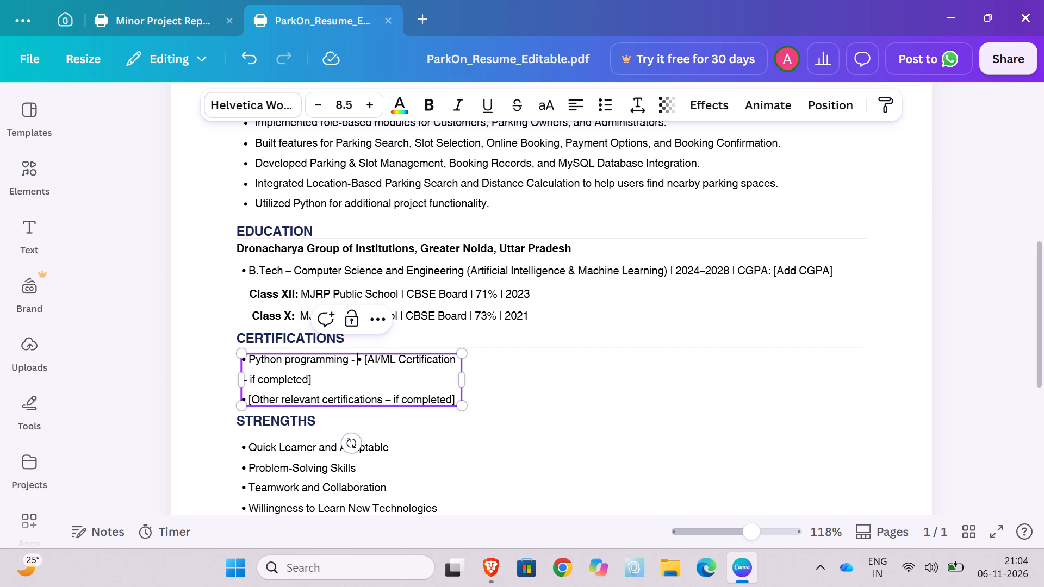
{"action": "key", "text": "shift+s"}
{"action": "type", "text": "imple"}
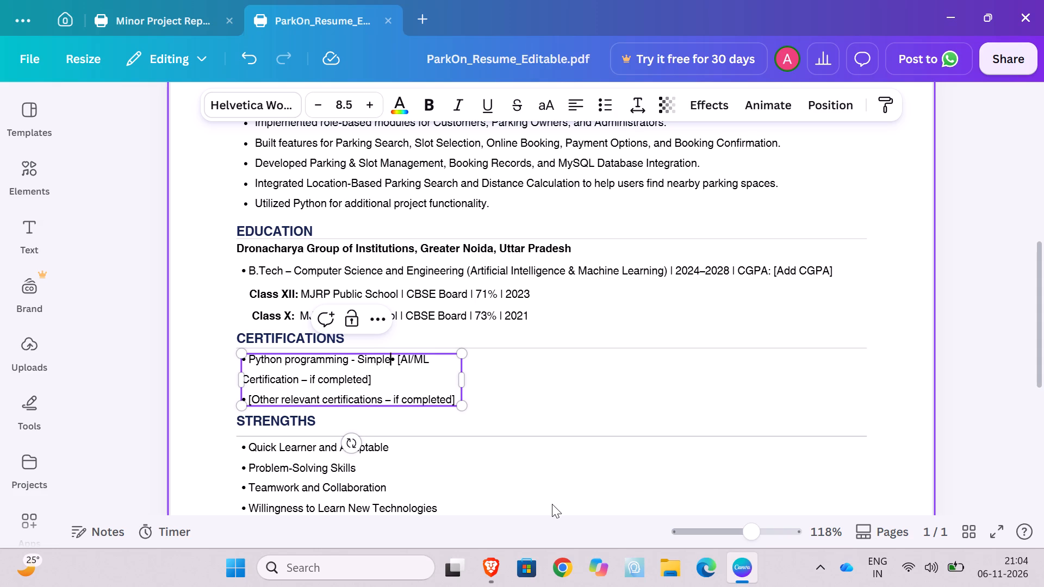
{"action": "key", "text": "BackSpace"}
{"action": "type", "text": "ilearb"}
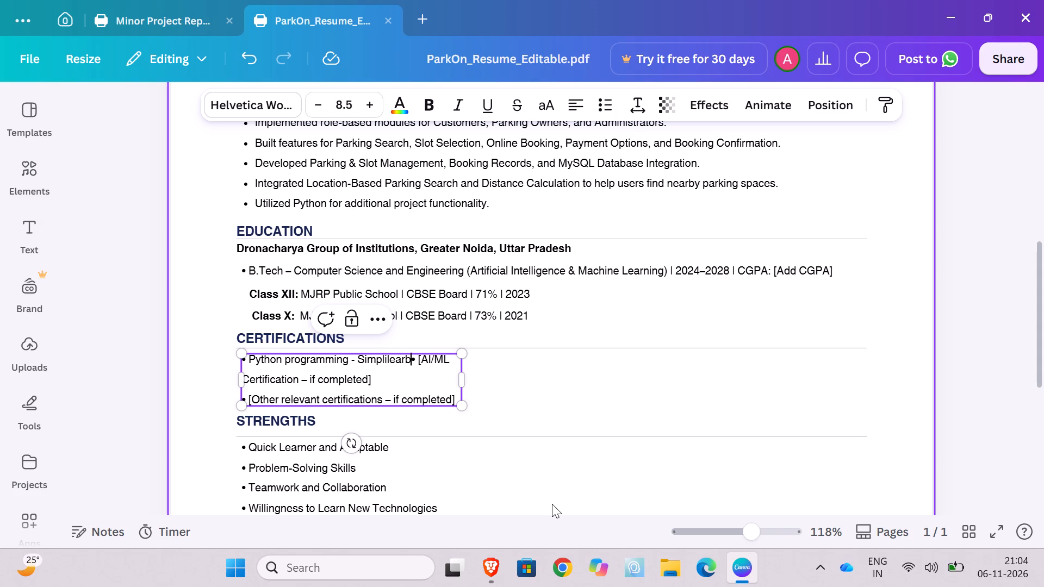
{"action": "key", "text": "BackSpace"}
{"action": "key", "text": "n"}
{"action": "key", "text": "Return"}
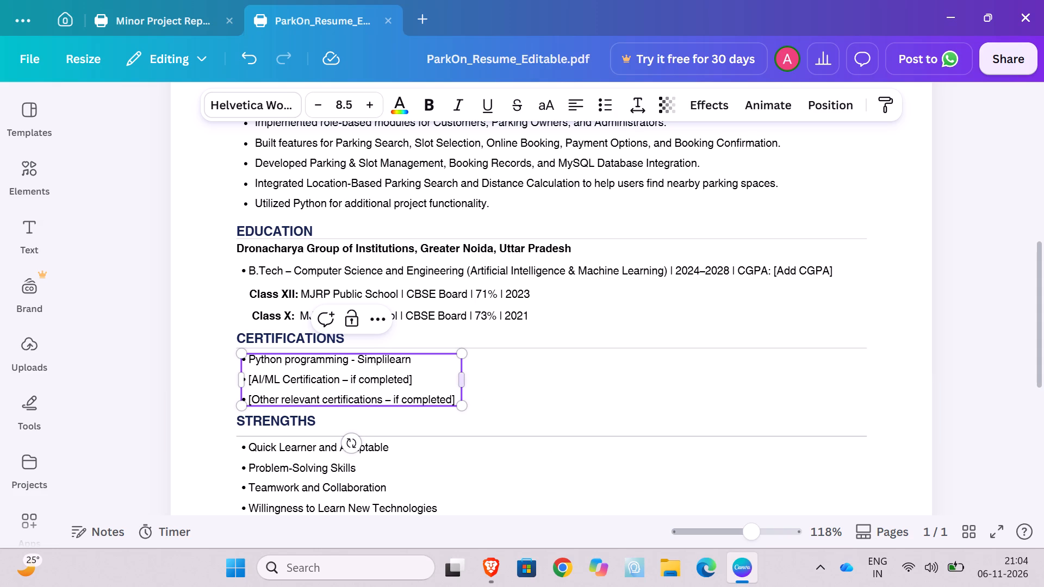
Replace the [Other relevant certifications – if completed] placeholder with "Fundamentals of Data Structures in C - Simplilearn".
{"action": "left_click_drag", "start_coordinate": [453, 399], "coordinate": [239, 398]}
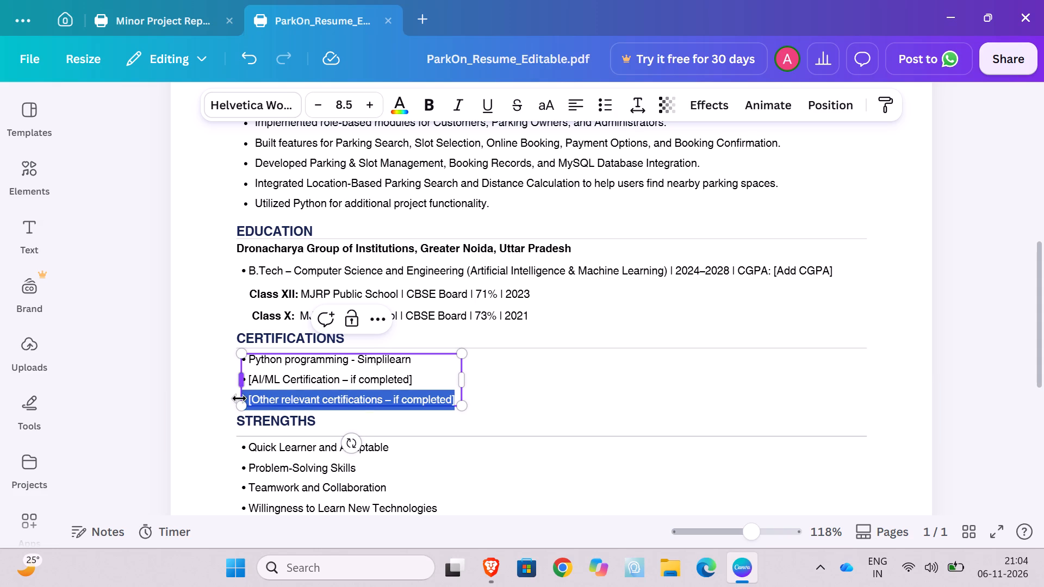
{"action": "left_click_drag", "start_coordinate": [239, 398], "coordinate": [248, 401]}
{"action": "key", "text": "BackSpace"}
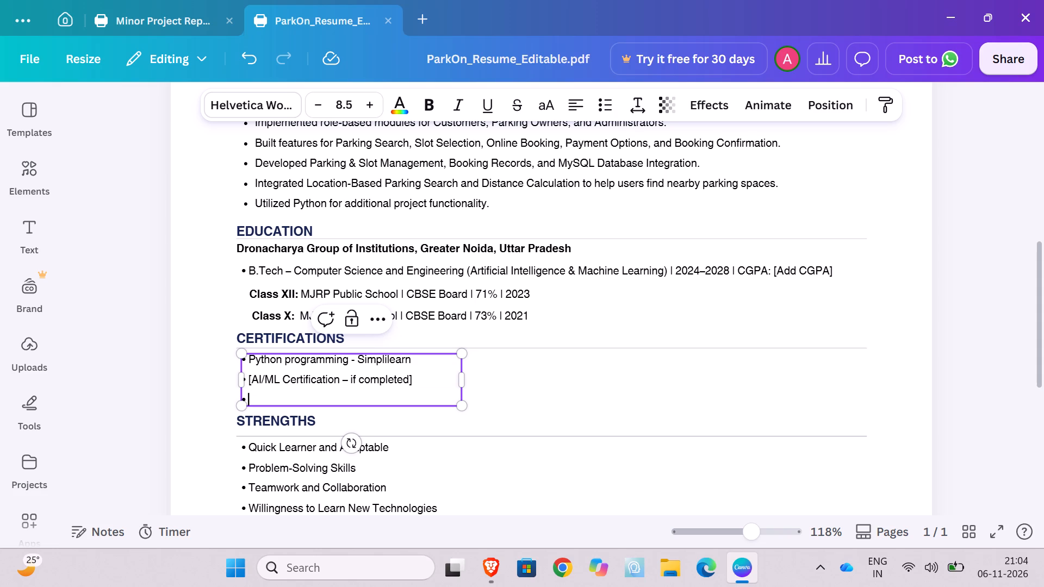
{"action": "type", "text": "Funda"}
{"action": "type", "text": "mental"}
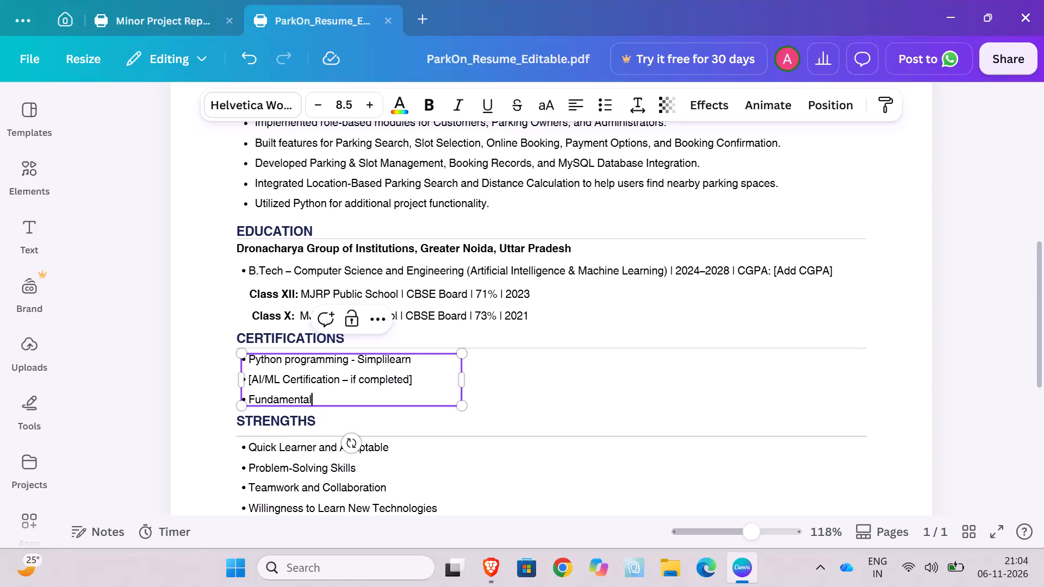
{"action": "type", "text": "s"}
{"action": "key", "text": "space"}
{"action": "type", "text": "of"}
{"action": "key", "text": "space"}
{"action": "type", "text": "Da"}
{"action": "type", "text": "ta"}
{"action": "key", "text": "space"}
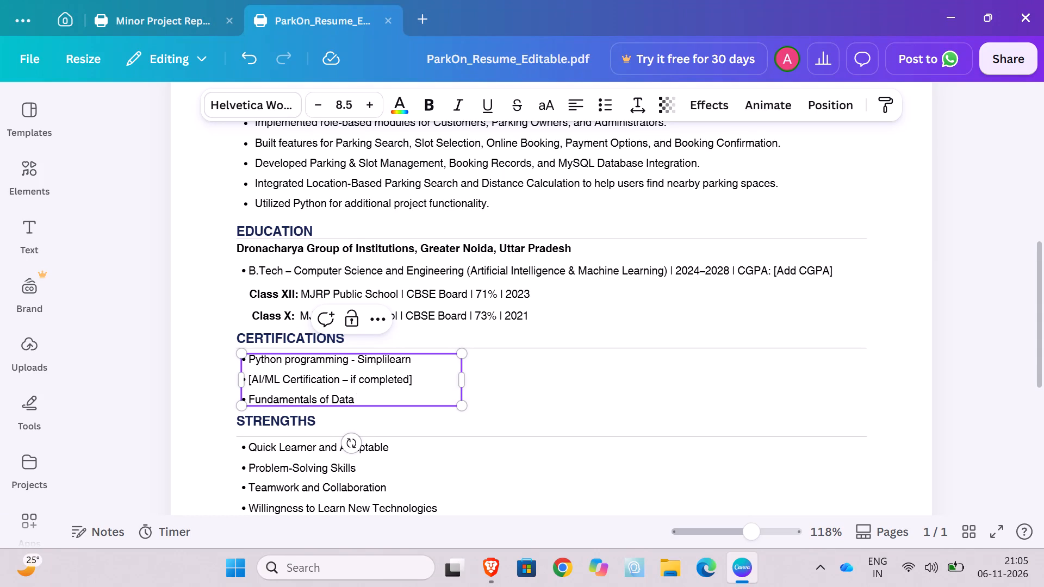
{"action": "type", "text": "Structure"}
{"action": "key", "text": "space"}
{"action": "key", "text": "BackSpace"}
{"action": "type", "text": "s"}
{"action": "key", "text": "space"}
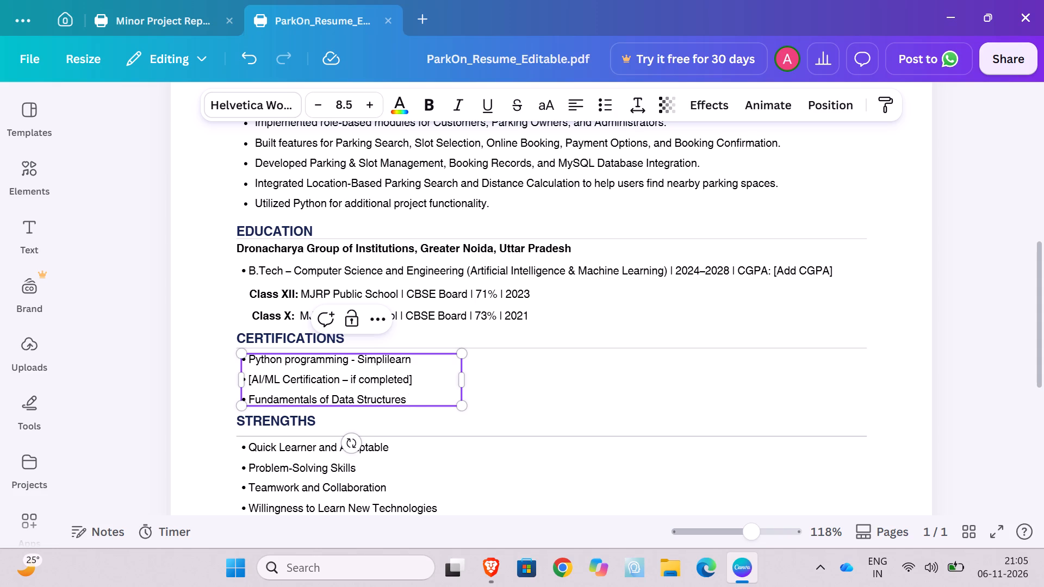
{"action": "type", "text": "in"}
{"action": "key", "text": "space"}
{"action": "key", "text": "shift+c"}
{"action": "key", "text": "space"}
{"action": "type", "text": "="}
{"action": "key", "text": "BackSpace"}
{"action": "type", "text": "-"}
{"action": "key", "text": "space"}
{"action": "type", "text": "Simplil"}
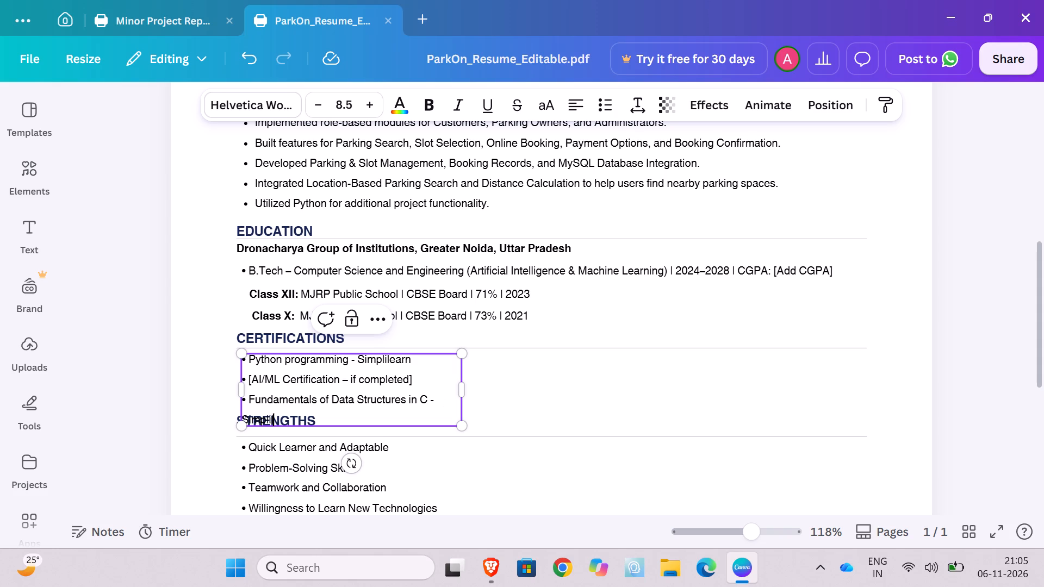
{"action": "type", "text": "earb"}
{"action": "key", "text": "BackSpace"}
{"action": "key", "text": "n"}
Widen the certifications text box until the Data Structures entry fits on one line.
{"action": "left_click_drag", "start_coordinate": [462, 388], "coordinate": [498, 385]}
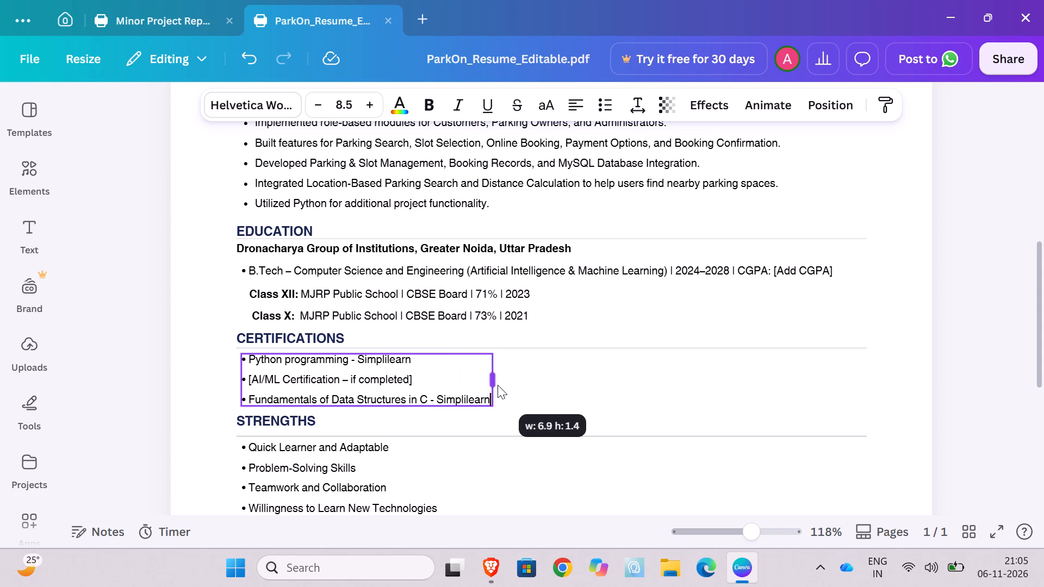
{"action": "left_click_drag", "start_coordinate": [498, 385], "coordinate": [500, 385]}
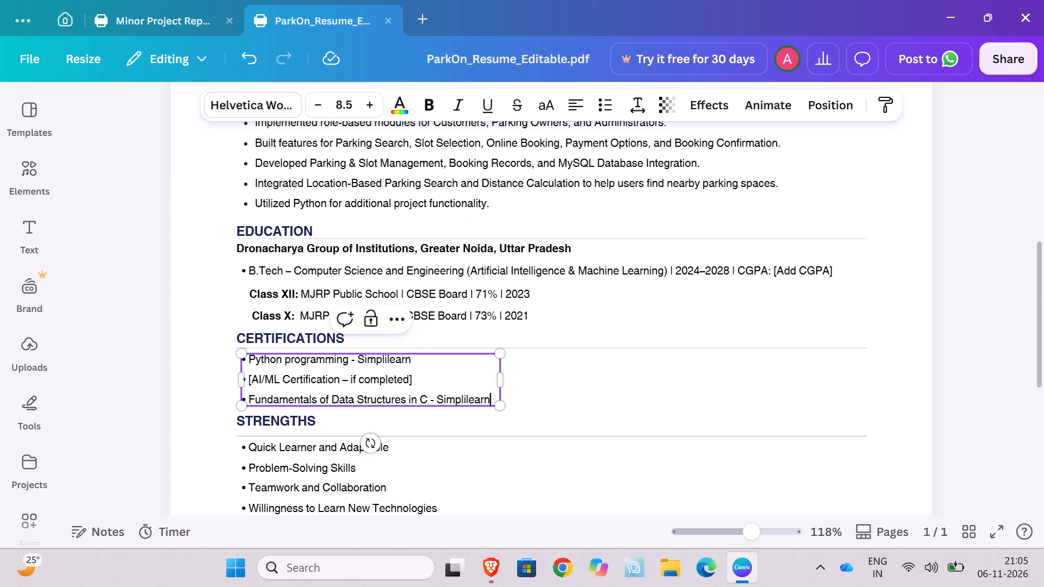
Place the text cursor at the end of the [AI/ML Certification – if completed] placeholder.
{"action": "left_click", "coordinate": [420, 379]}
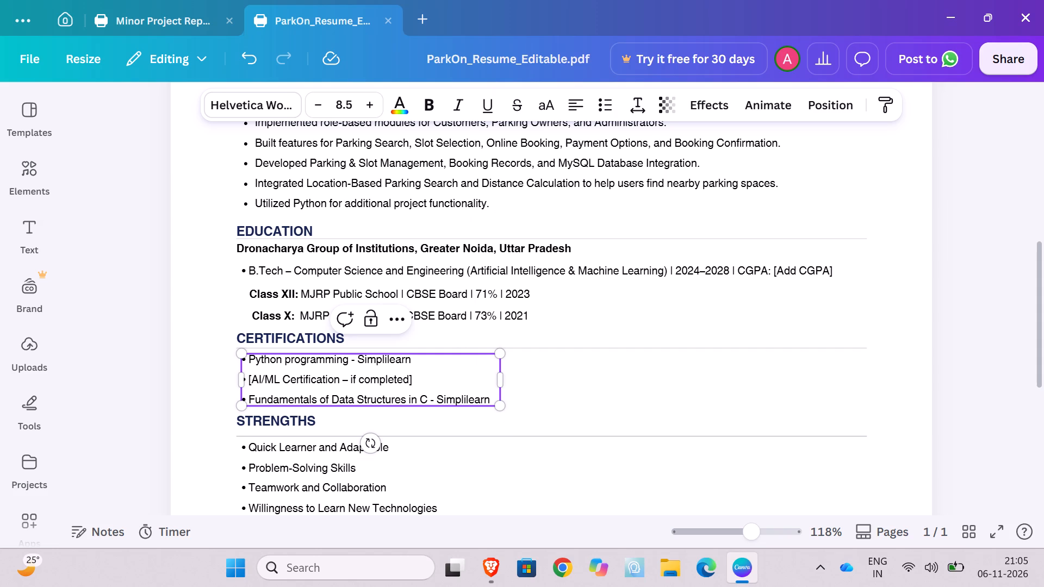
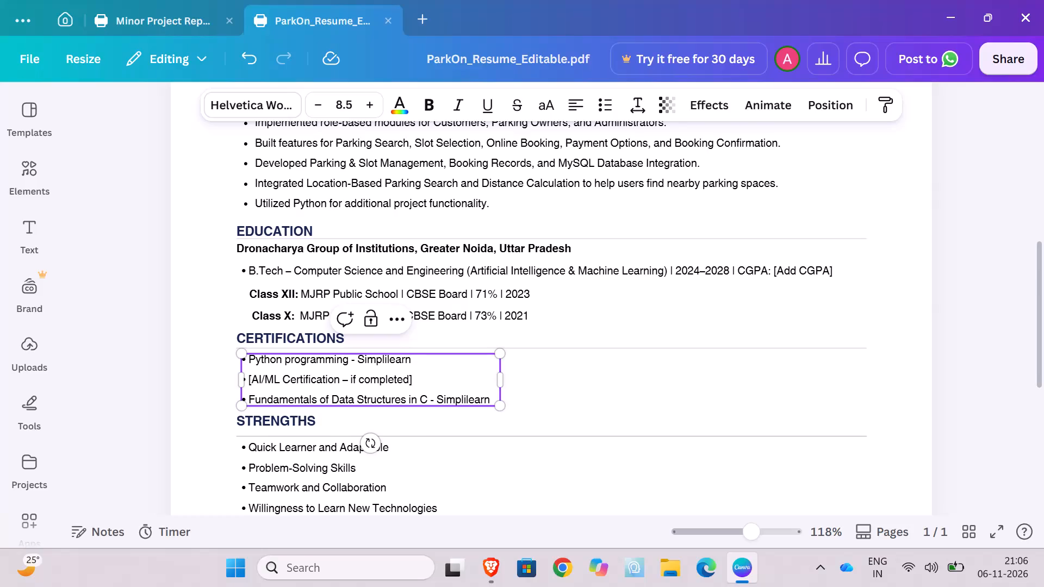
Replace the [AI/ML Certification – if completed] placeholder with "Artificial Intelligence & Machine Learning Training - Internsala".
{"action": "key", "text": "BackSpace"}
{"action": "key", "text": "BackSpace"}
{"action": "key", "text": "BackSpace"}
{"action": "key", "text": "BackSpace"}
{"action": "key", "text": "BackSpace"}
{"action": "key", "text": "BackSpace"}
{"action": "key", "text": "BackSpace"}
{"action": "key", "text": "BackSpace"}
{"action": "key", "text": "BackSpace"}
{"action": "key", "text": "BackSpace"}
{"action": "key", "text": "BackSpace"}
{"action": "key", "text": "BackSpace"}
{"action": "key", "text": "BackSpace"}
{"action": "key", "text": "BackSpace"}
{"action": "key", "text": "BackSpace"}
{"action": "key", "text": "BackSpace"}
{"action": "key", "text": "BackSpace"}
{"action": "key", "text": "BackSpace"}
{"action": "key", "text": "BackSpace"}
{"action": "key", "text": "BackSpace"}
{"action": "key", "text": "BackSpace"}
{"action": "key", "text": "BackSpace"}
{"action": "key", "text": "BackSpace"}
{"action": "key", "text": "BackSpace"}
{"action": "key", "text": "BackSpace"}
{"action": "key", "text": "BackSpace"}
{"action": "key", "text": "BackSpace"}
{"action": "key", "text": "BackSpace"}
{"action": "key", "text": "BackSpace"}
{"action": "key", "text": "BackSpace"}
{"action": "key", "text": "BackSpace"}
{"action": "key", "text": "BackSpace"}
{"action": "key", "text": "BackSpace"}
{"action": "key", "text": "BackSpace"}
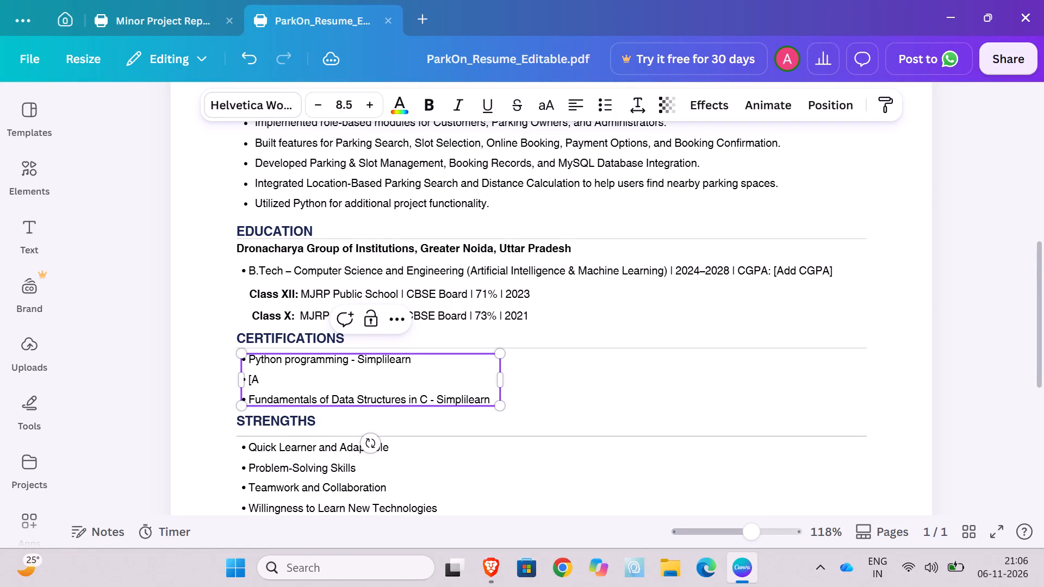
{"action": "key", "text": "BackSpace"}
{"action": "key", "text": "BackSpace"}
{"action": "type", "text": "Artificial"}
{"action": "key", "text": "space"}
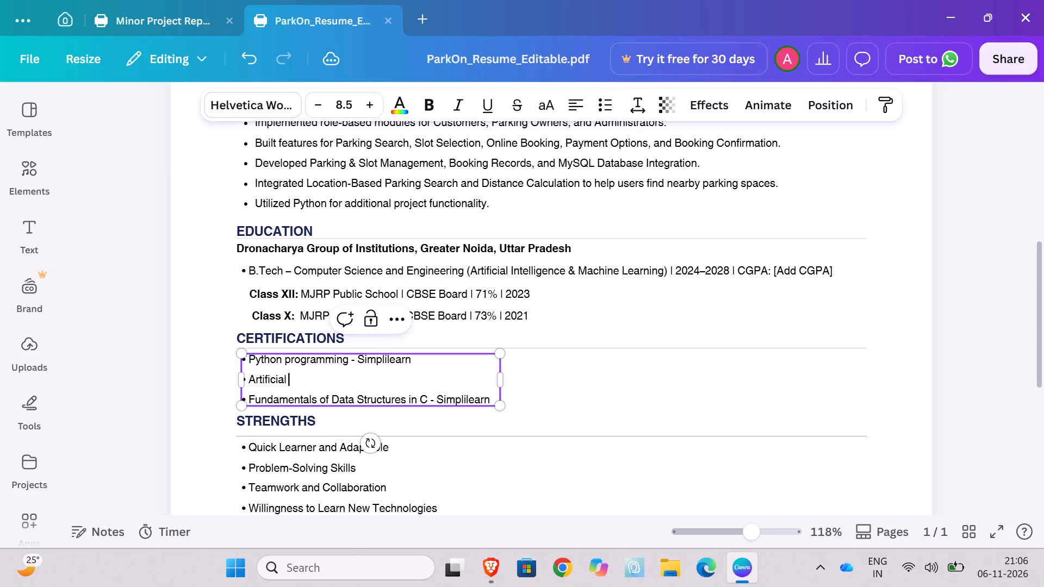
{"action": "type", "text": "Intelligence"}
{"action": "key", "text": "space"}
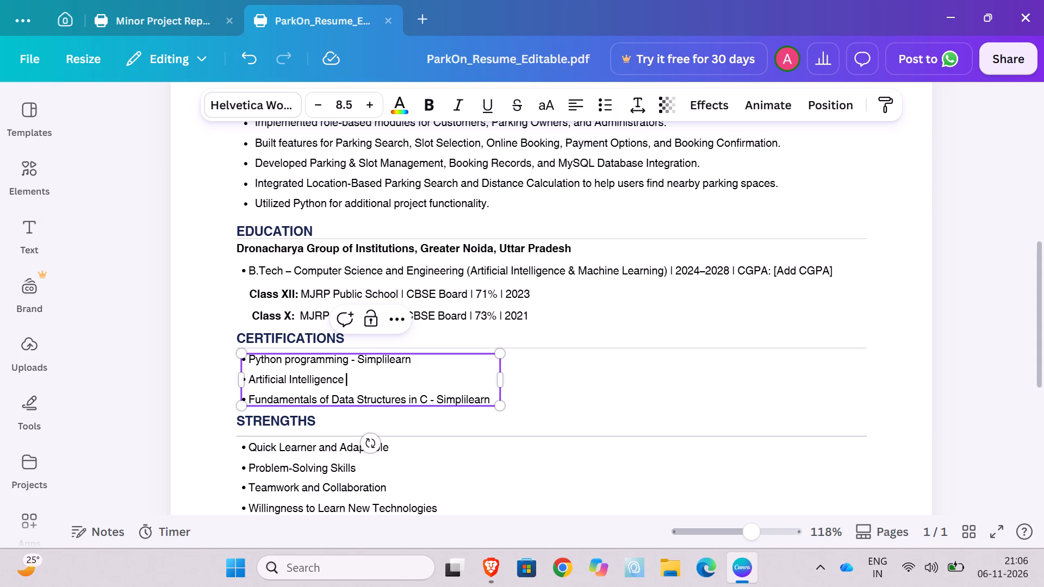
{"action": "type", "text": "&"}
{"action": "key", "text": "space"}
{"action": "type", "text": "Machine Learning"}
{"action": "key", "text": "space"}
{"action": "type", "text": "Training"}
{"action": "key", "text": "space"}
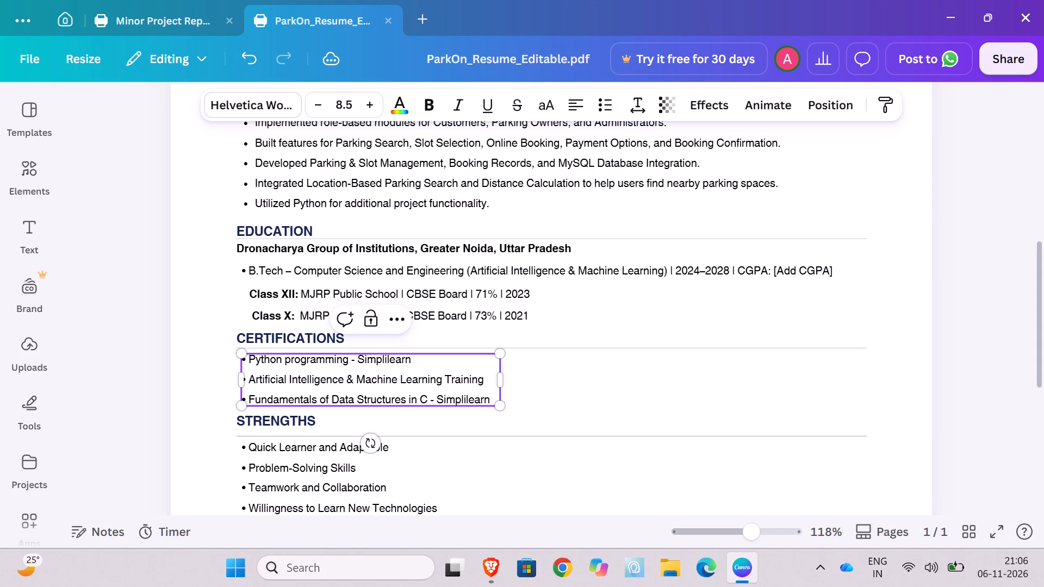
{"action": "type", "text": "-"}
{"action": "key", "text": "space"}
{"action": "key", "text": "shift+i"}
{"action": "type", "text": "ntera"}
{"action": "key", "text": "BackSpace"}
{"action": "key", "text": "n"}
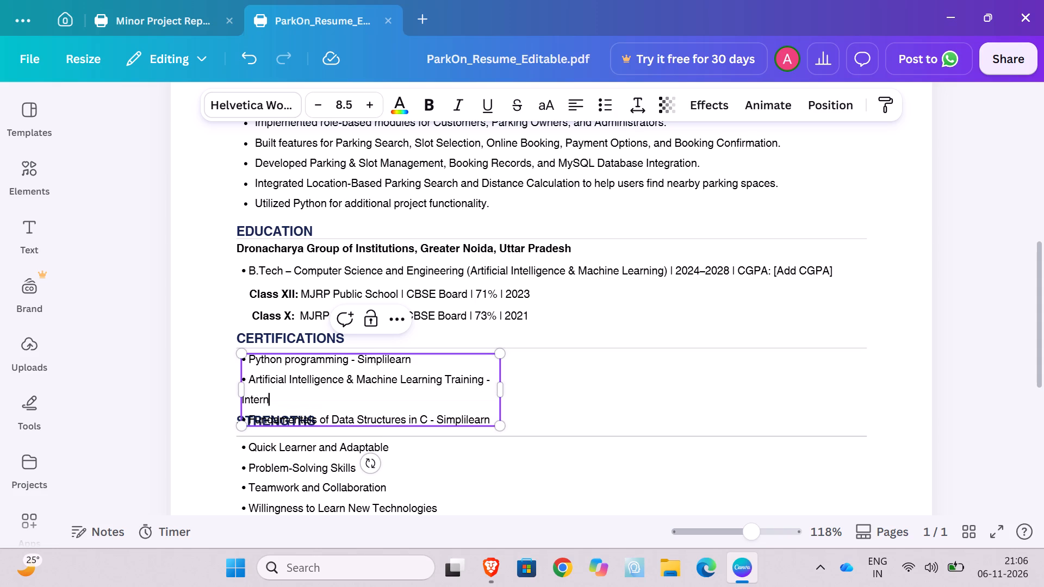
{"action": "type", "text": "sala"}
Widen the certifications text box until the Artificial Intelligence & Machine Learning entry fits on one line.
{"action": "left_click_drag", "start_coordinate": [505, 386], "coordinate": [562, 386]}
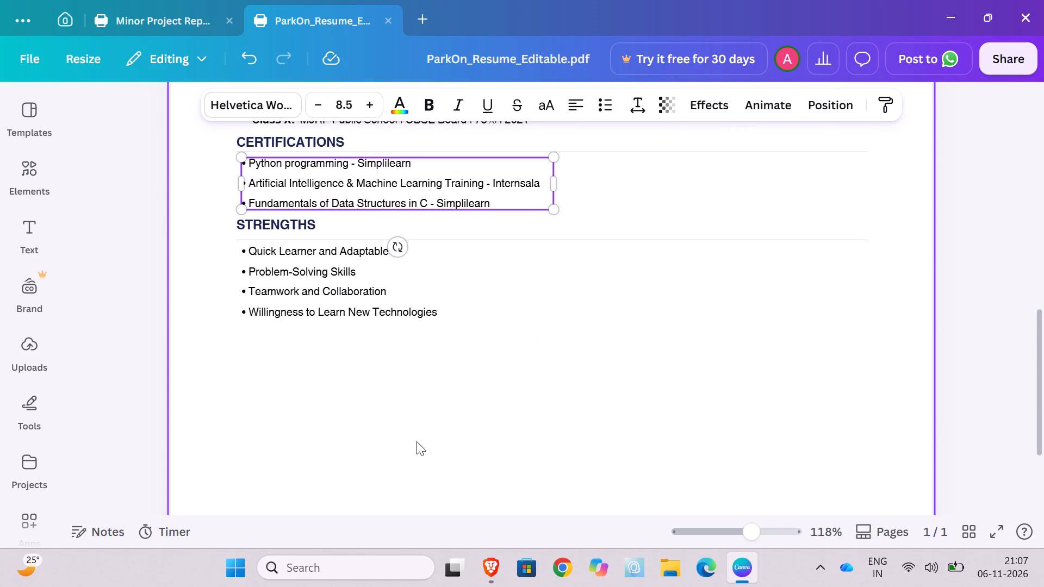
Replace the [Add CGPA] placeholder in the B.Tech education entry with 7.61.
{"action": "scroll", "coordinate": [417, 441], "scroll_direction": "up", "scroll_amount": 1}
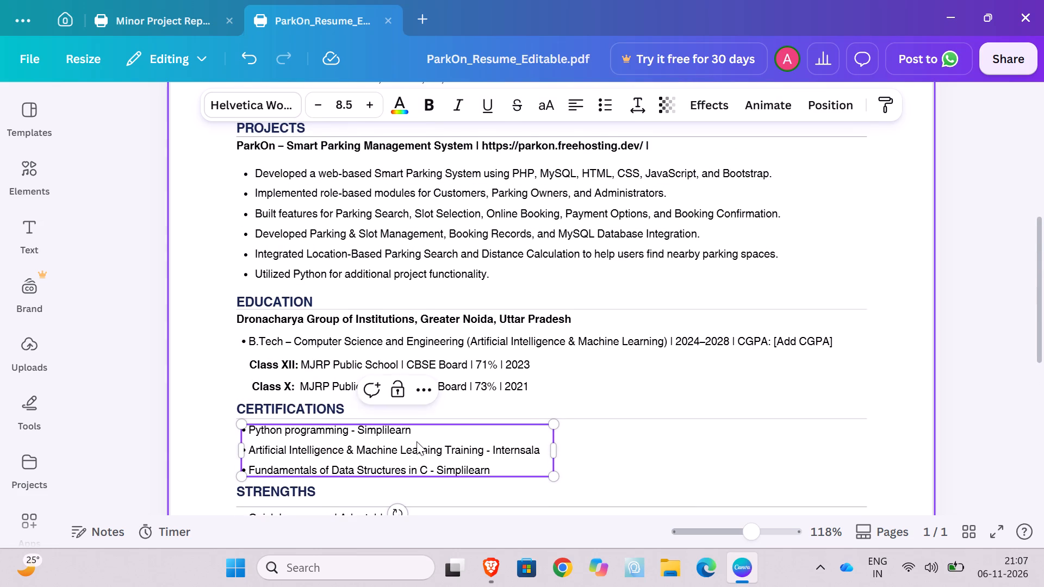
{"action": "scroll", "coordinate": [417, 441], "scroll_direction": "up", "scroll_amount": 2}
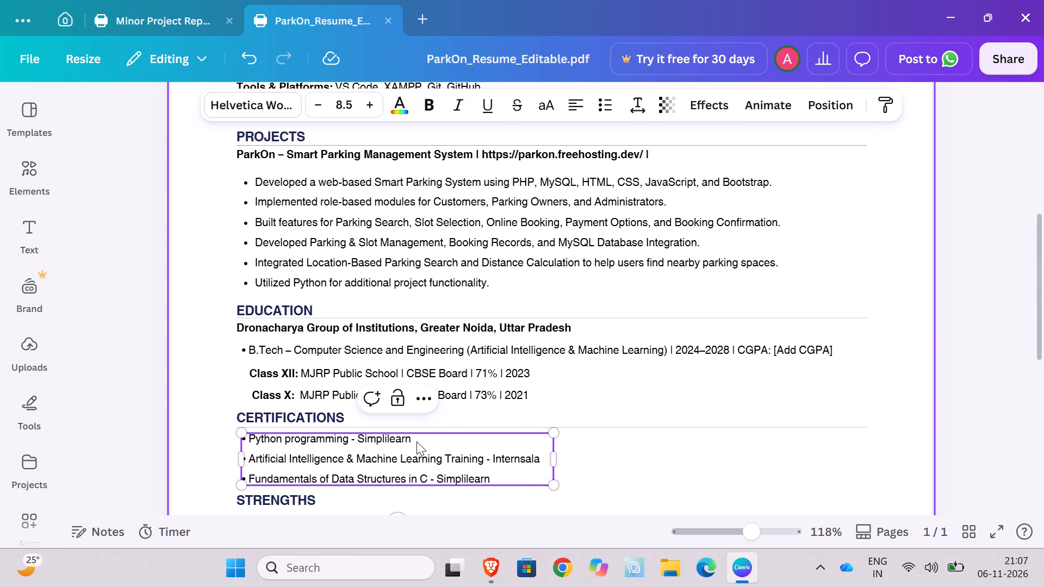
{"action": "scroll", "coordinate": [417, 441], "scroll_direction": "up", "scroll_amount": 2}
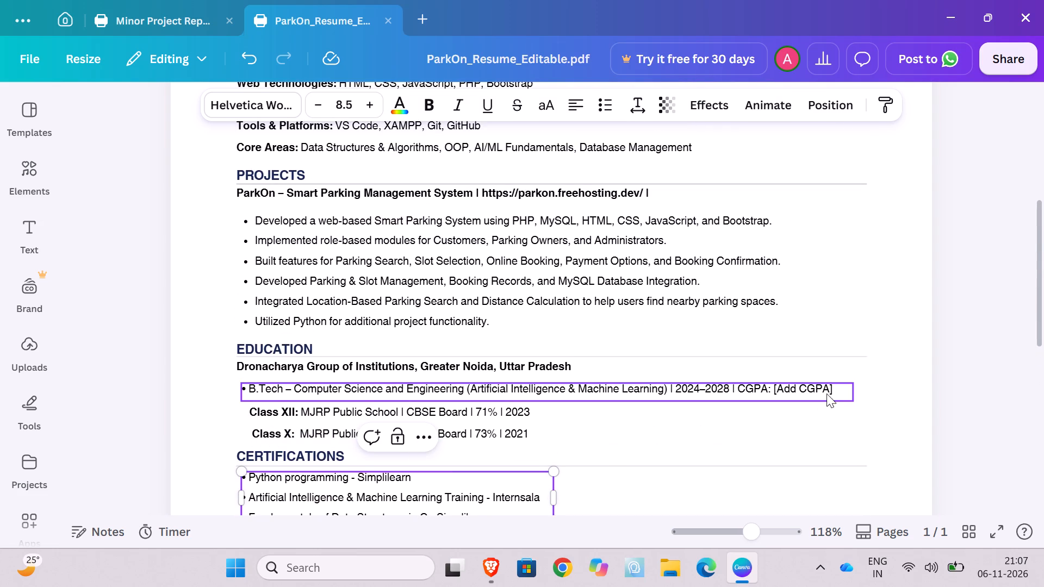
{"action": "left_click", "coordinate": [827, 390]}
{"action": "double_click", "coordinate": [839, 389]}
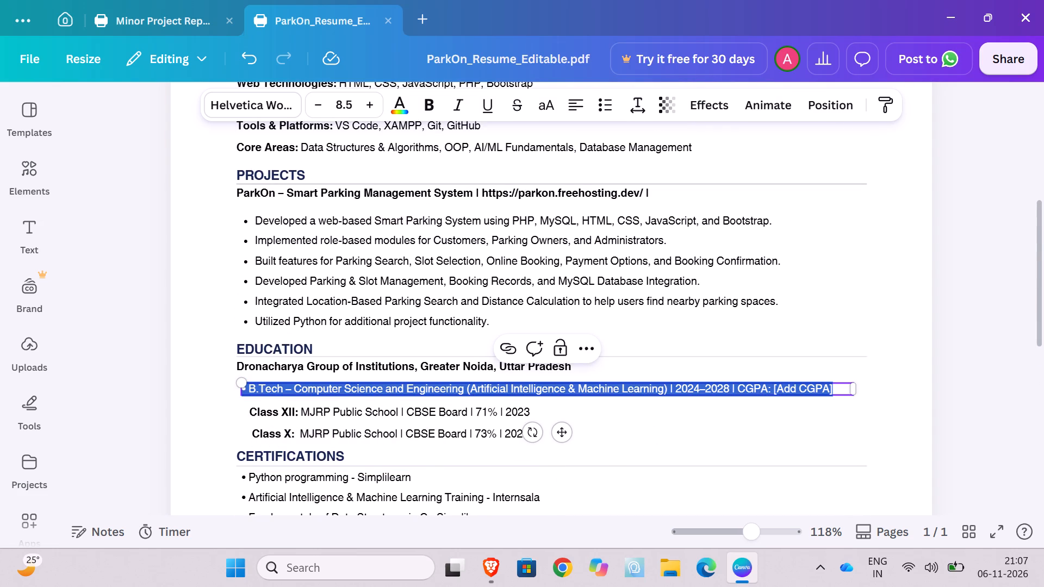
{"action": "left_click", "coordinate": [839, 389]}
{"action": "key", "text": "BackSpace"}
{"action": "key", "text": "BackSpace"}
{"action": "key", "text": "BackSpace"}
{"action": "key", "text": "BackSpace"}
{"action": "key", "text": "BackSpace"}
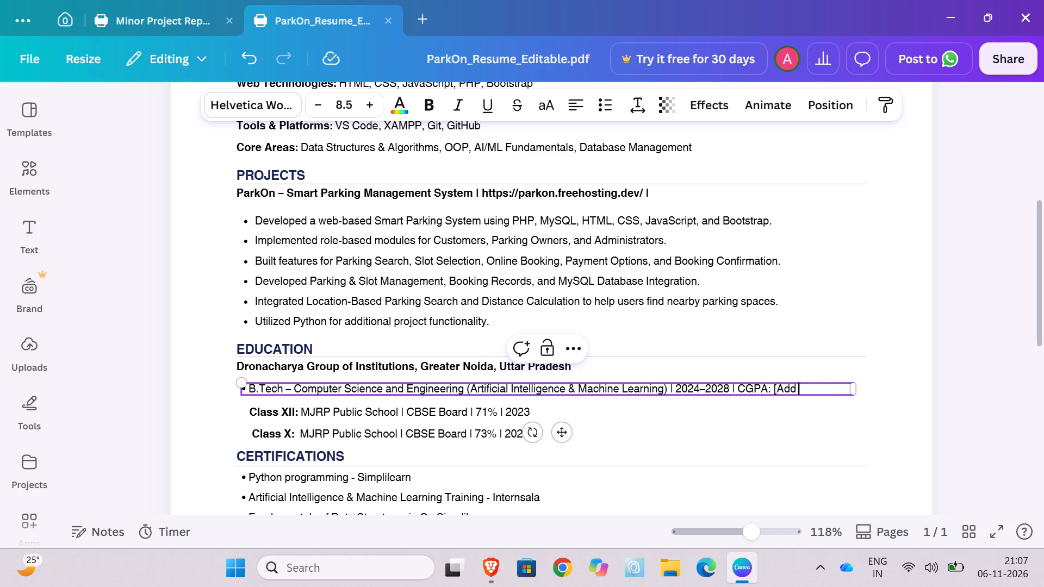
{"action": "key", "text": "BackSpace"}
{"action": "key", "text": "BackSpace"}
{"action": "key", "text": "BackSpace"}
{"action": "key", "text": "BackSpace"}
{"action": "key", "text": "BackSpace"}
{"action": "type", "text": "7."}
{"action": "type", "text": "61"}
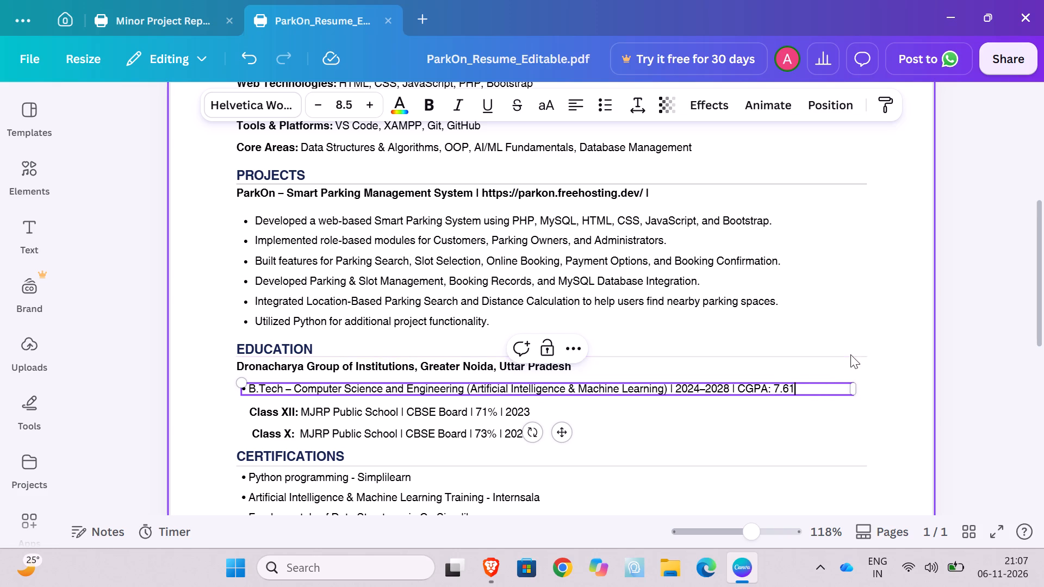
{"action": "left_click", "coordinate": [850, 354]}
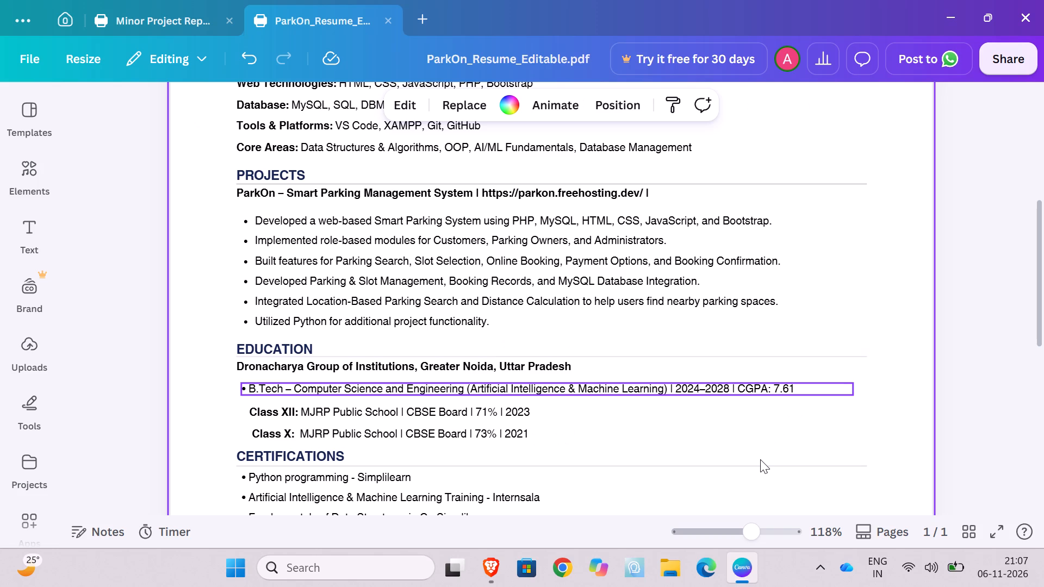
Move the ParkOn project bullet list up slightly, closer to the project title line.
{"action": "scroll", "coordinate": [760, 459], "scroll_direction": "up", "scroll_amount": 2}
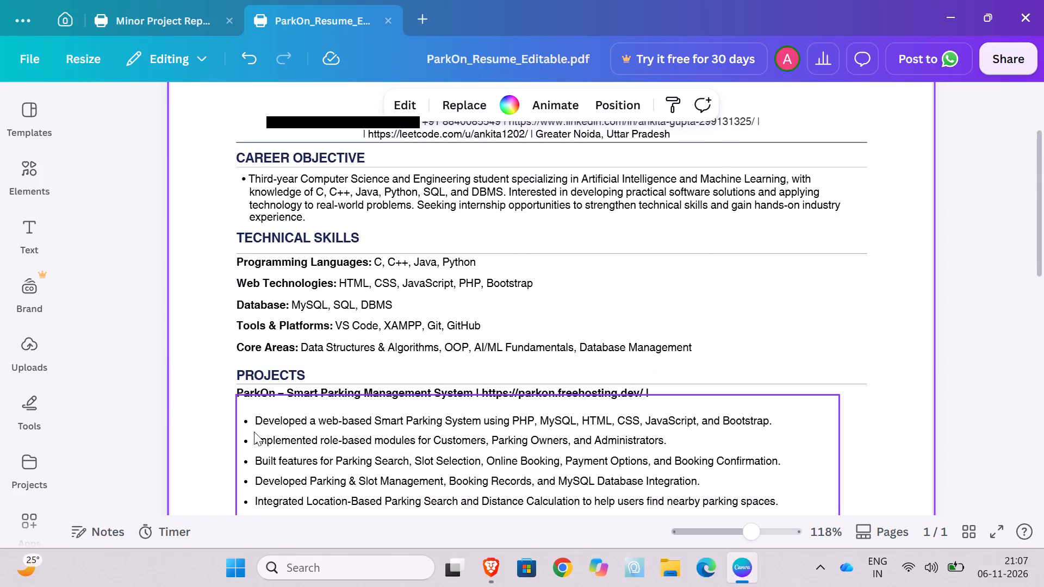
{"action": "scroll", "coordinate": [254, 432], "scroll_direction": "down", "scroll_amount": 1}
{"action": "left_click", "coordinate": [269, 336]}
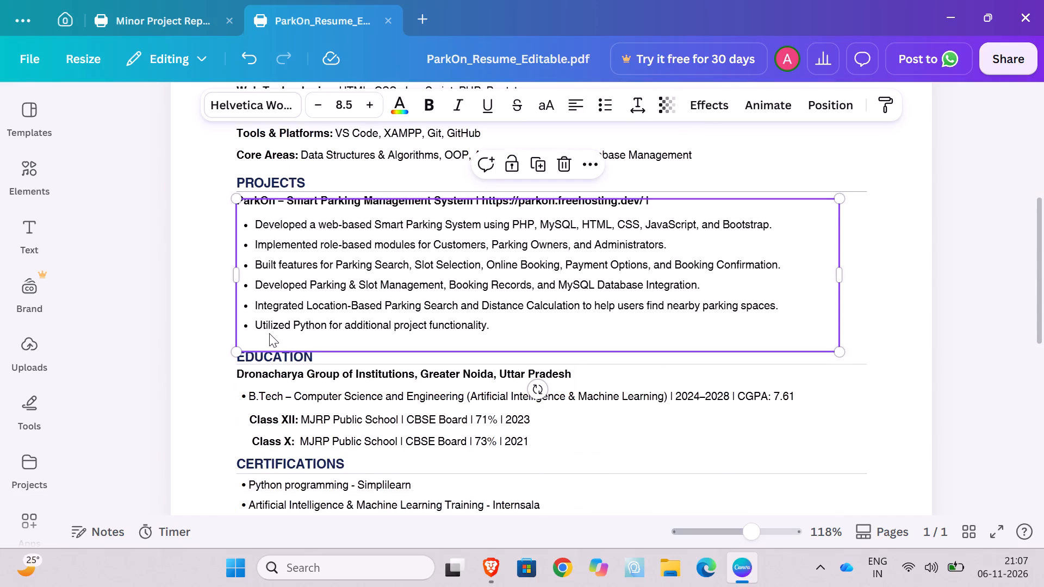
{"action": "left_click", "coordinate": [123, 303]}
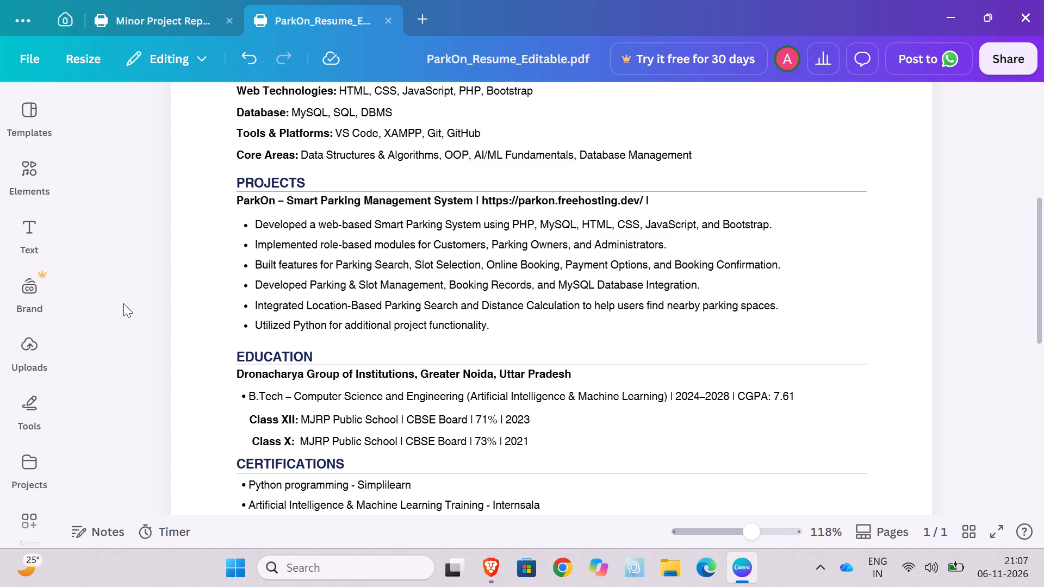
Move the STRENGTHS heading down slightly, away from the certifications list and closer to its divider line.
{"action": "scroll", "coordinate": [123, 303], "scroll_direction": "down", "scroll_amount": 4}
{"action": "left_click", "coordinate": [250, 362]}
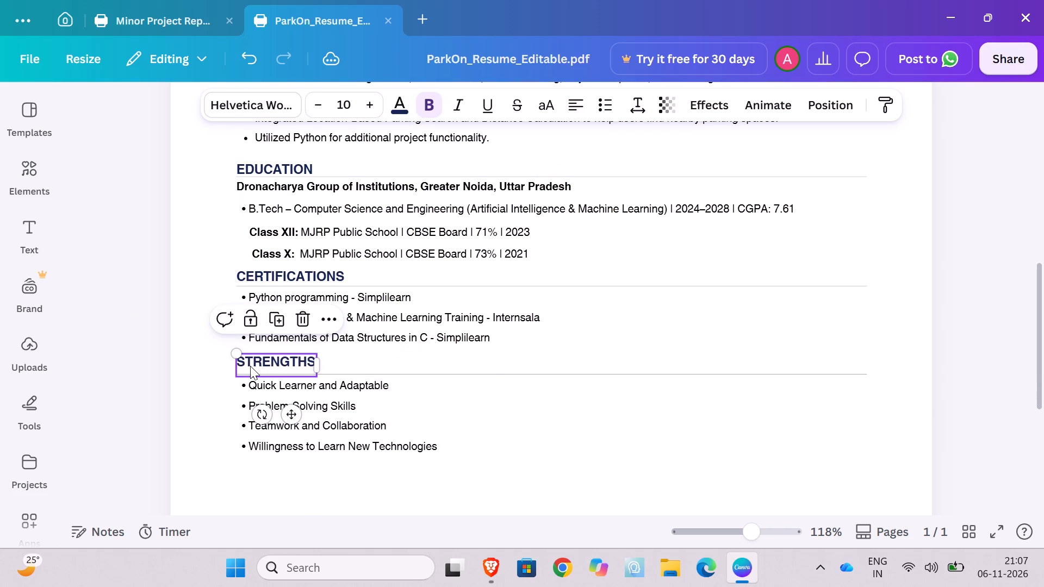
{"action": "left_click", "coordinate": [252, 365]}
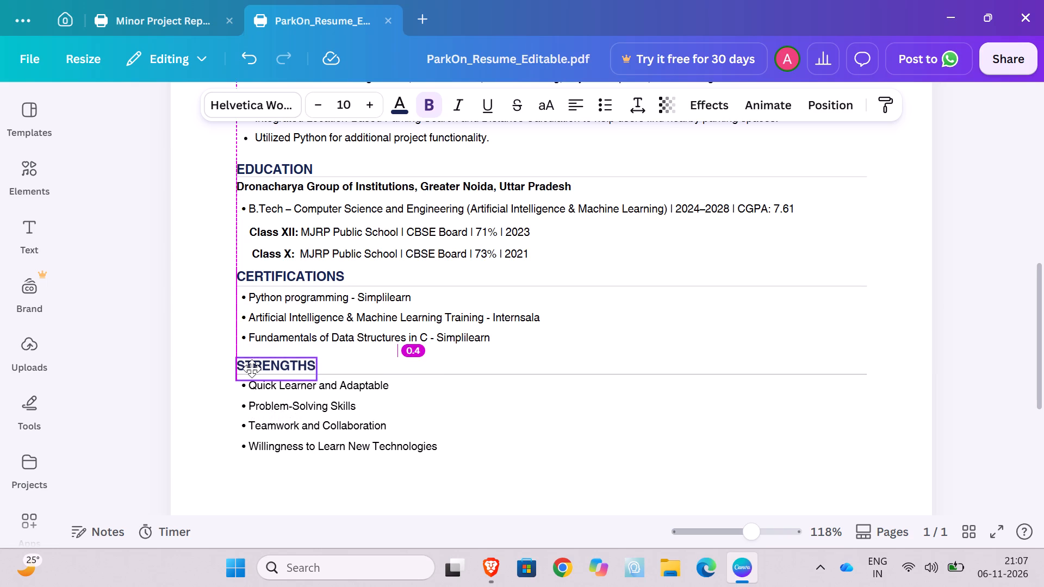
{"action": "left_click", "coordinate": [193, 369]}
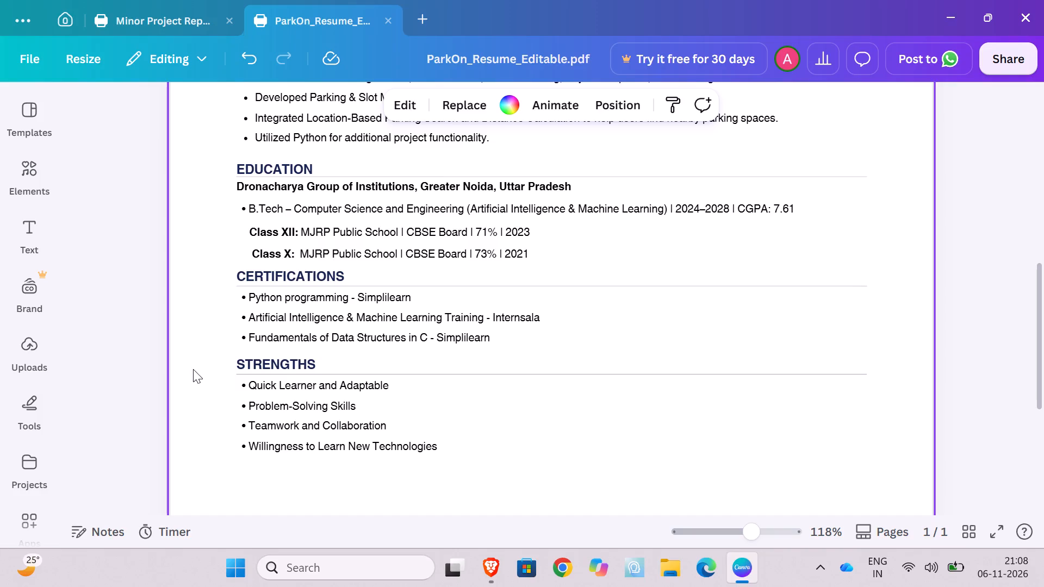
Review the resume's spacing and layout from the strengths section back up to the name header.
{"action": "scroll", "coordinate": [193, 369], "scroll_direction": "up", "scroll_amount": 4}
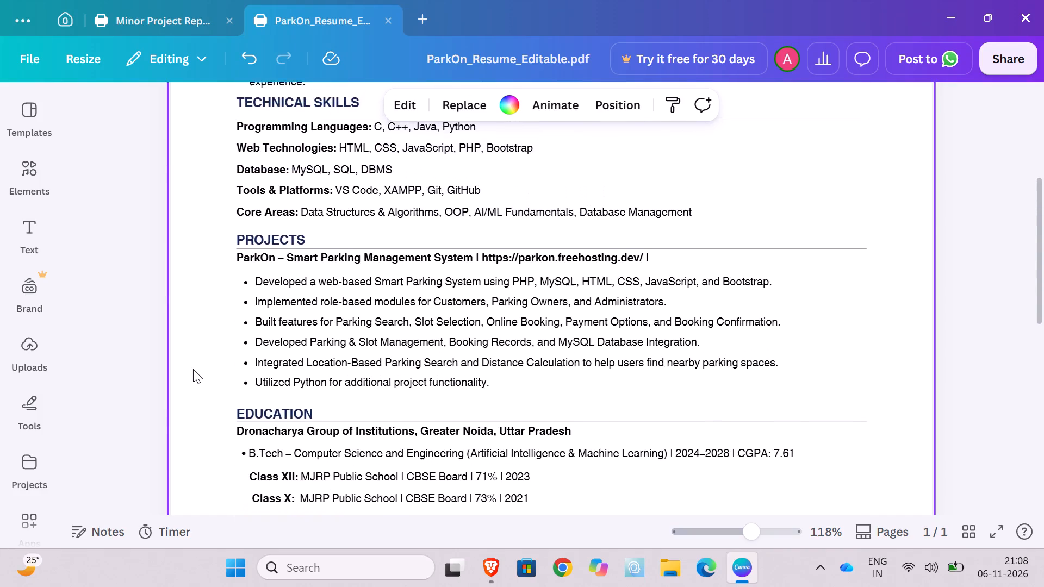
{"action": "scroll", "coordinate": [193, 369], "scroll_direction": "up", "scroll_amount": 2}
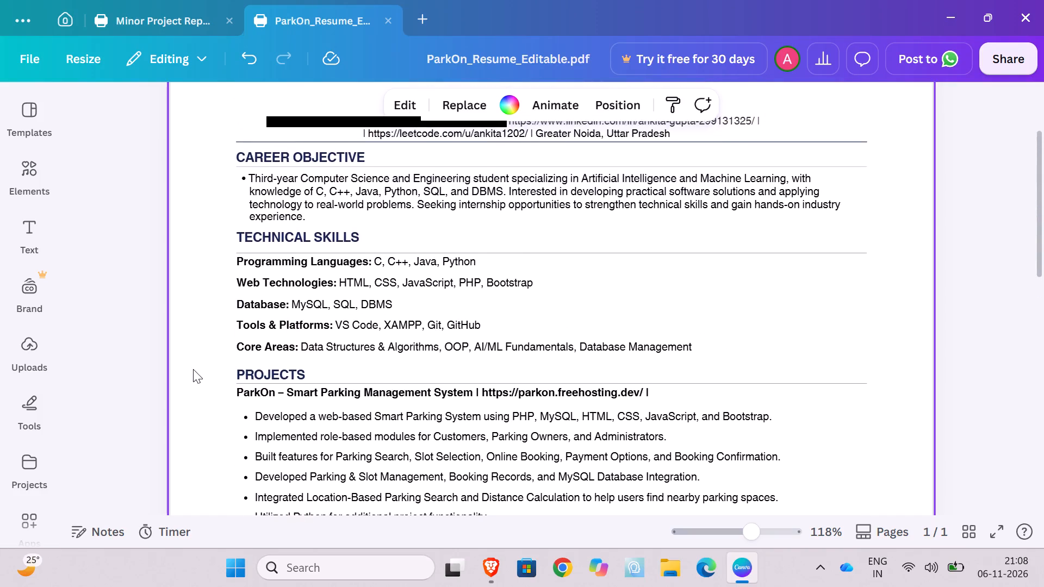
{"action": "scroll", "coordinate": [193, 369], "scroll_direction": "up", "scroll_amount": 1}
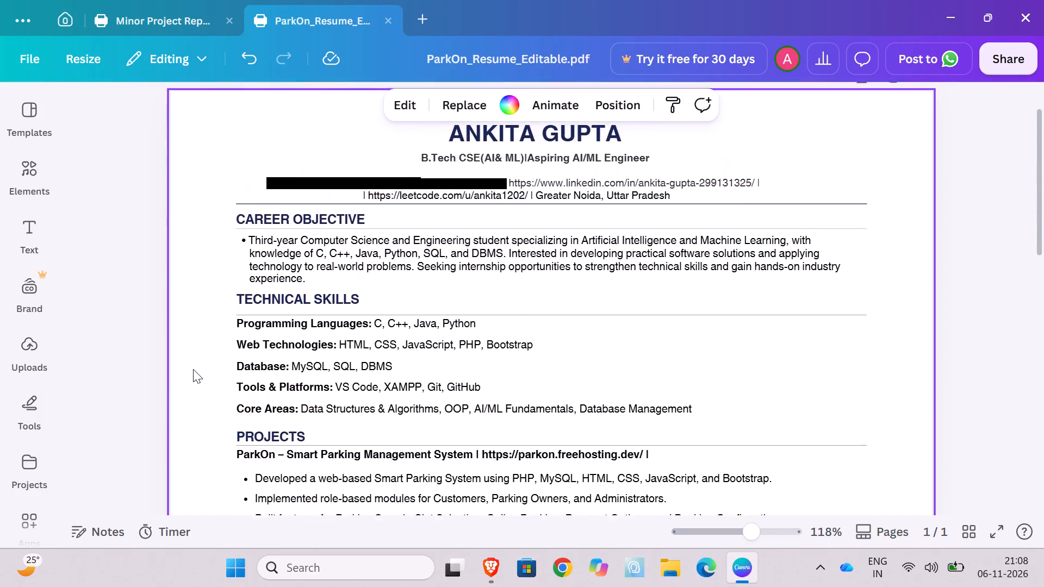
{"action": "scroll", "coordinate": [193, 369], "scroll_direction": "up", "scroll_amount": 3}
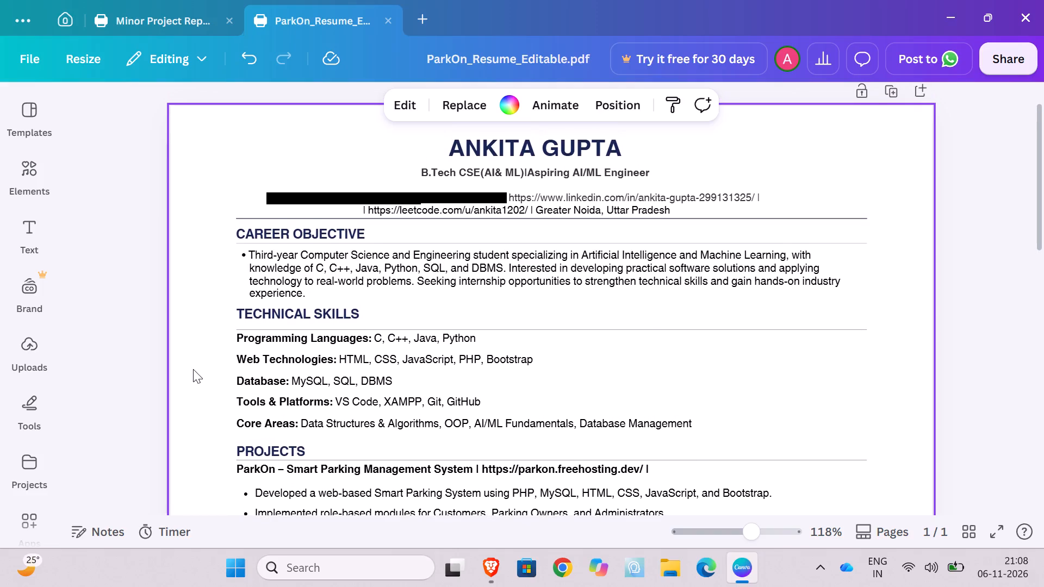
{"action": "scroll", "coordinate": [193, 369], "scroll_direction": "up", "scroll_amount": 1}
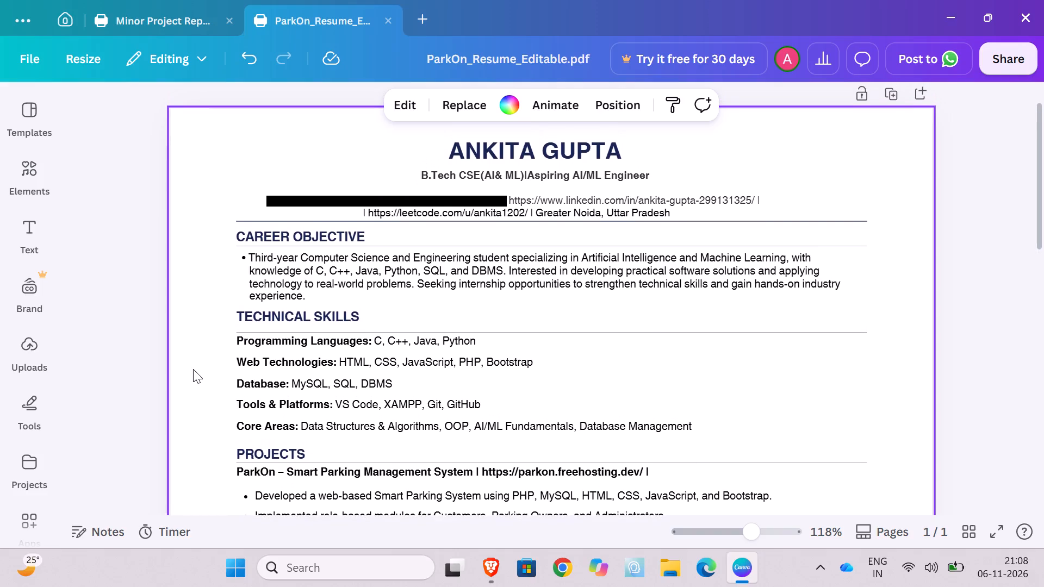
{"action": "scroll", "coordinate": [193, 369], "scroll_direction": "up", "scroll_amount": 2}
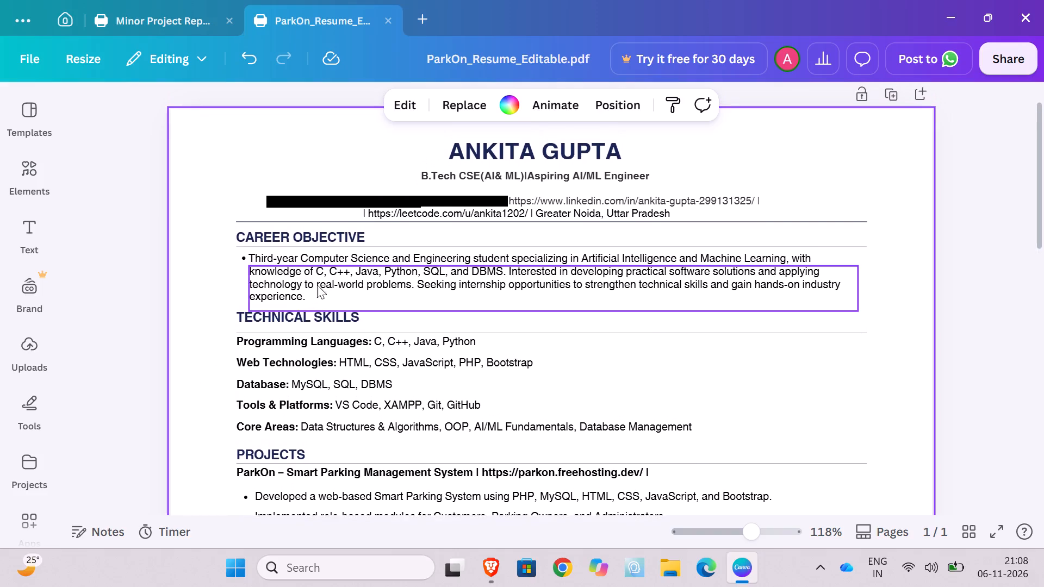
Set the letter spacing of the career objective paragraph below its first line to 23.
{"action": "left_click", "coordinate": [337, 278]}
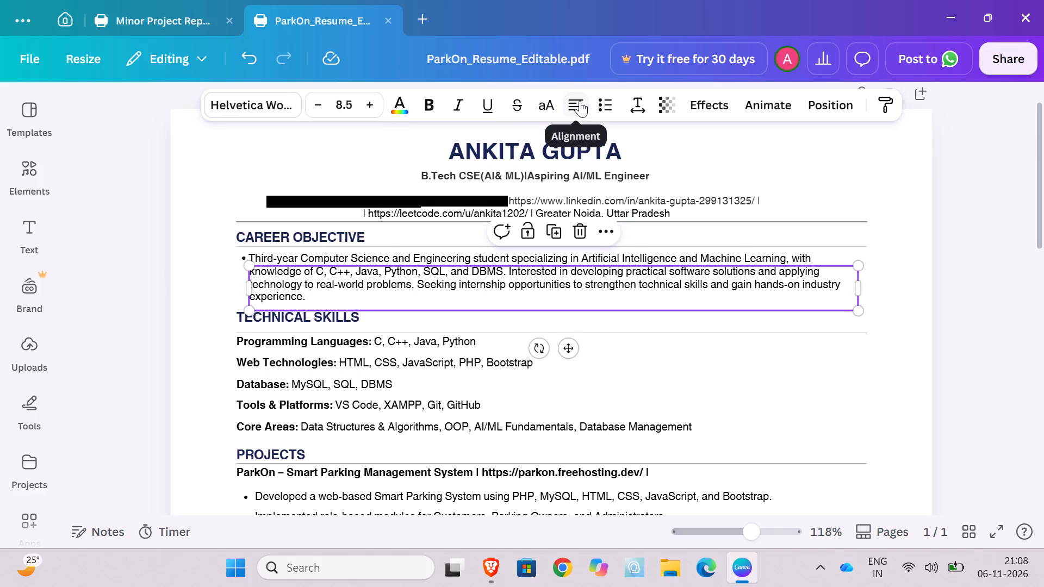
{"action": "left_click", "coordinate": [641, 104]}
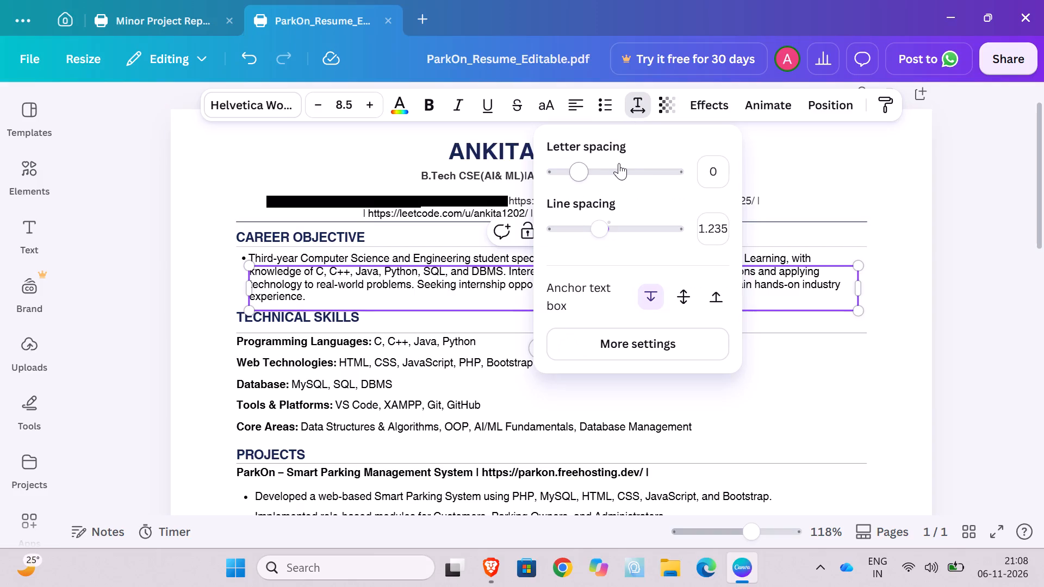
{"action": "left_click", "coordinate": [579, 169]}
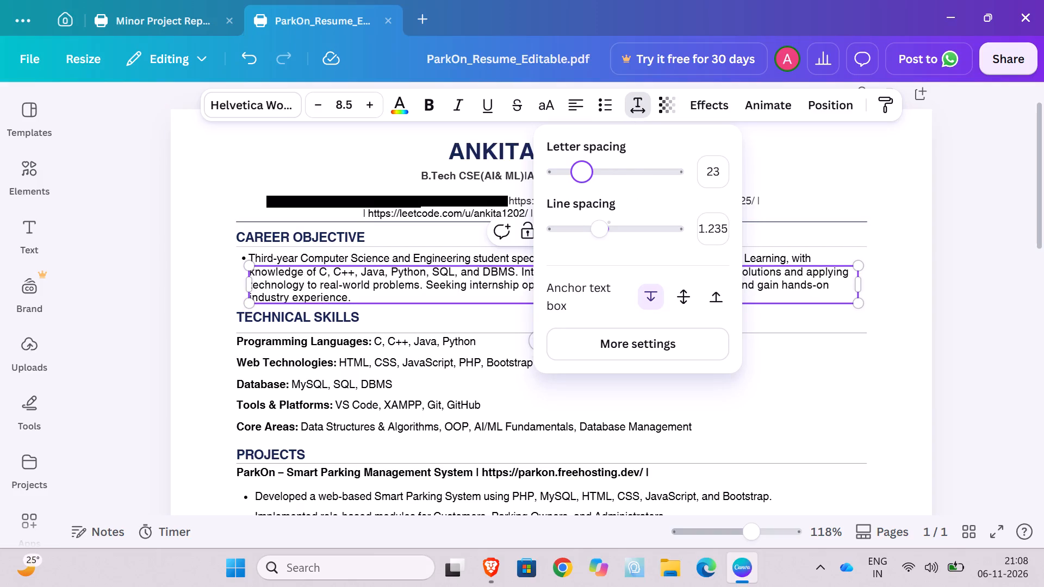
{"action": "left_click", "coordinate": [181, 241]}
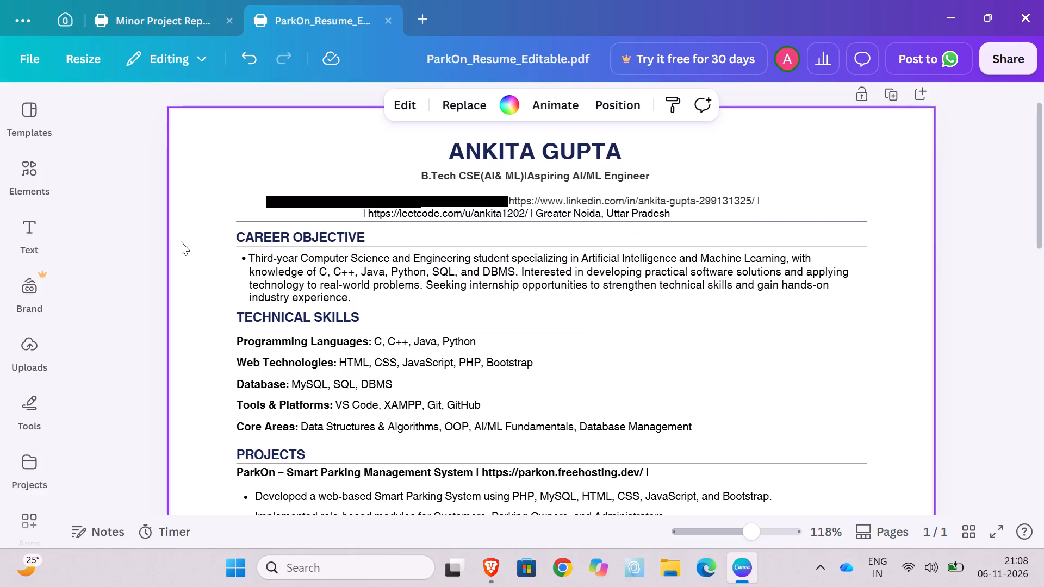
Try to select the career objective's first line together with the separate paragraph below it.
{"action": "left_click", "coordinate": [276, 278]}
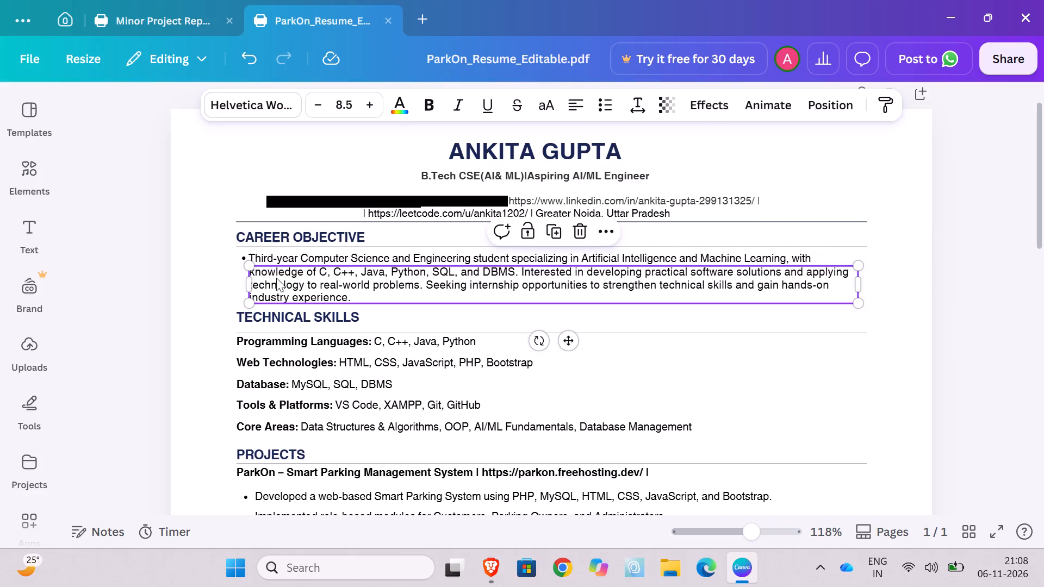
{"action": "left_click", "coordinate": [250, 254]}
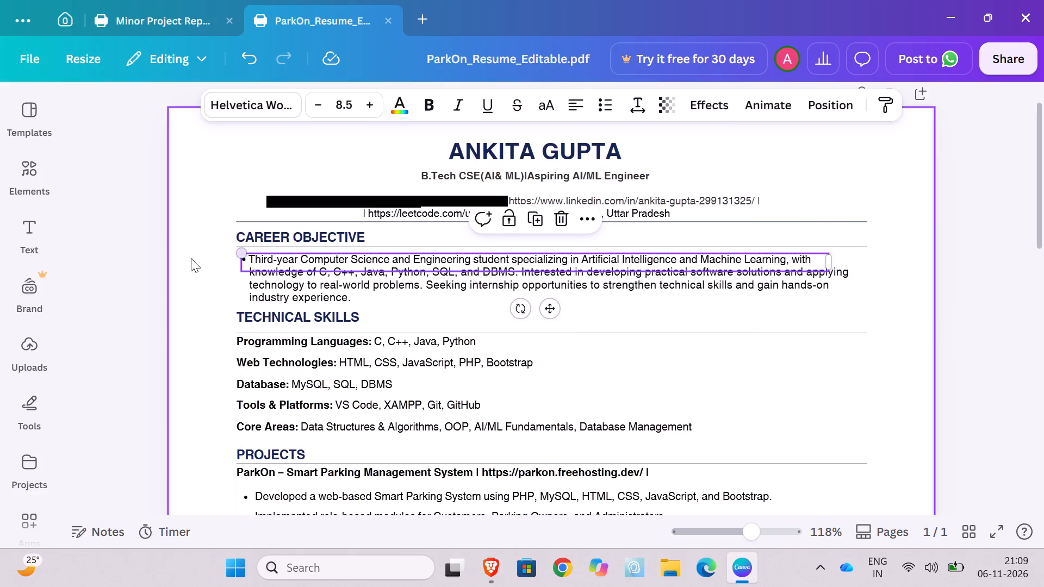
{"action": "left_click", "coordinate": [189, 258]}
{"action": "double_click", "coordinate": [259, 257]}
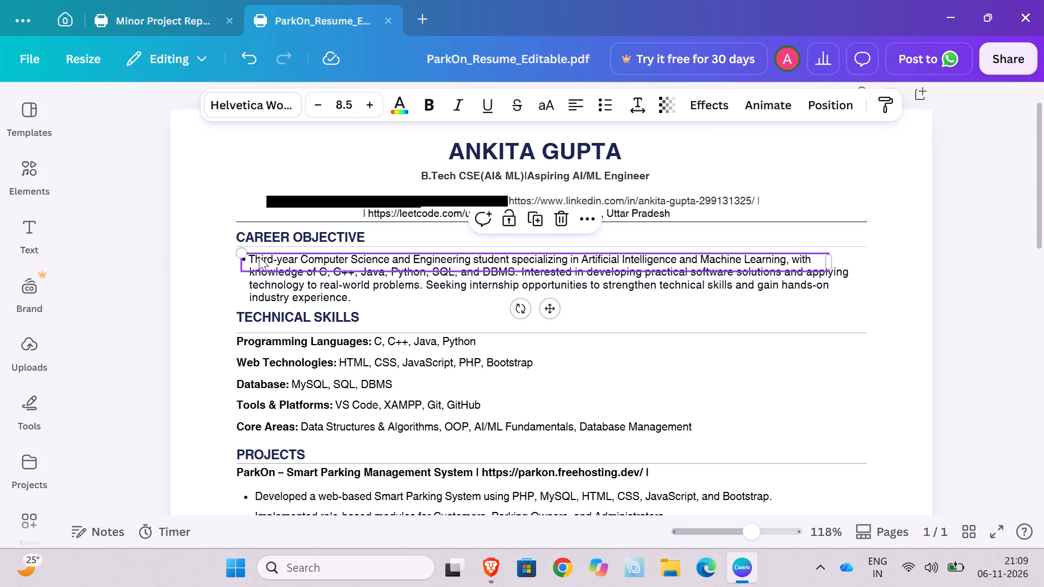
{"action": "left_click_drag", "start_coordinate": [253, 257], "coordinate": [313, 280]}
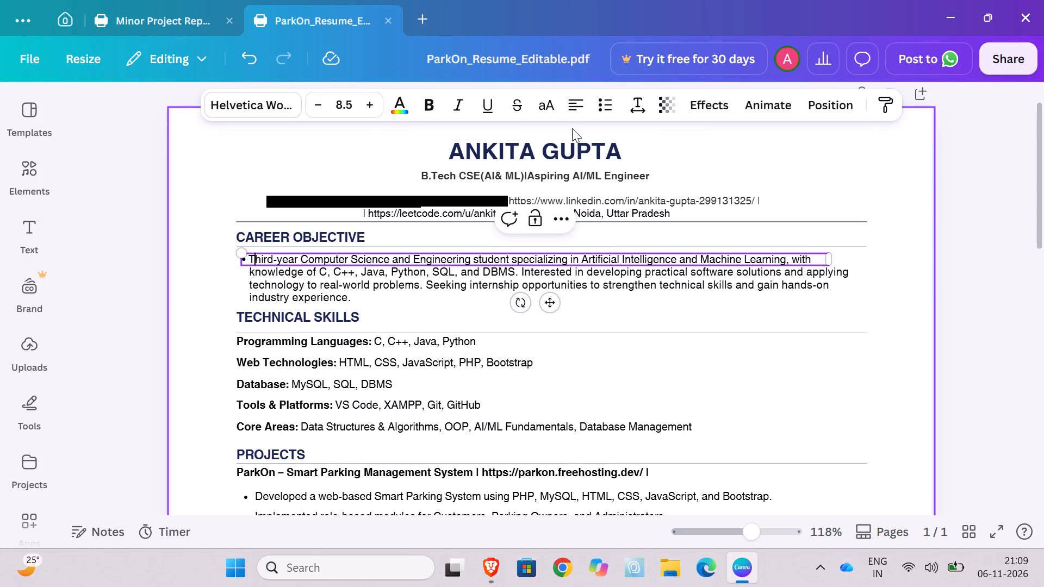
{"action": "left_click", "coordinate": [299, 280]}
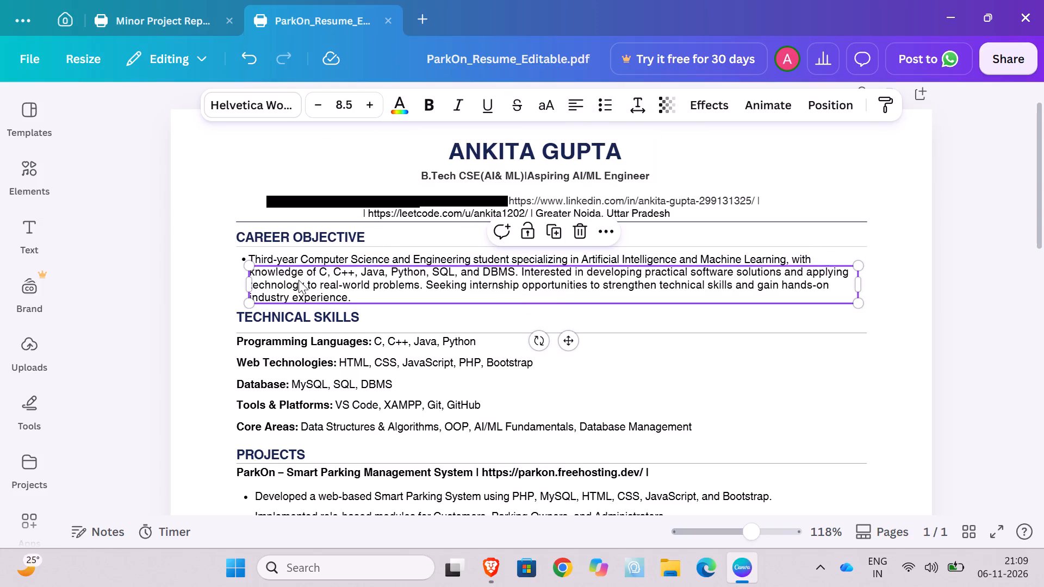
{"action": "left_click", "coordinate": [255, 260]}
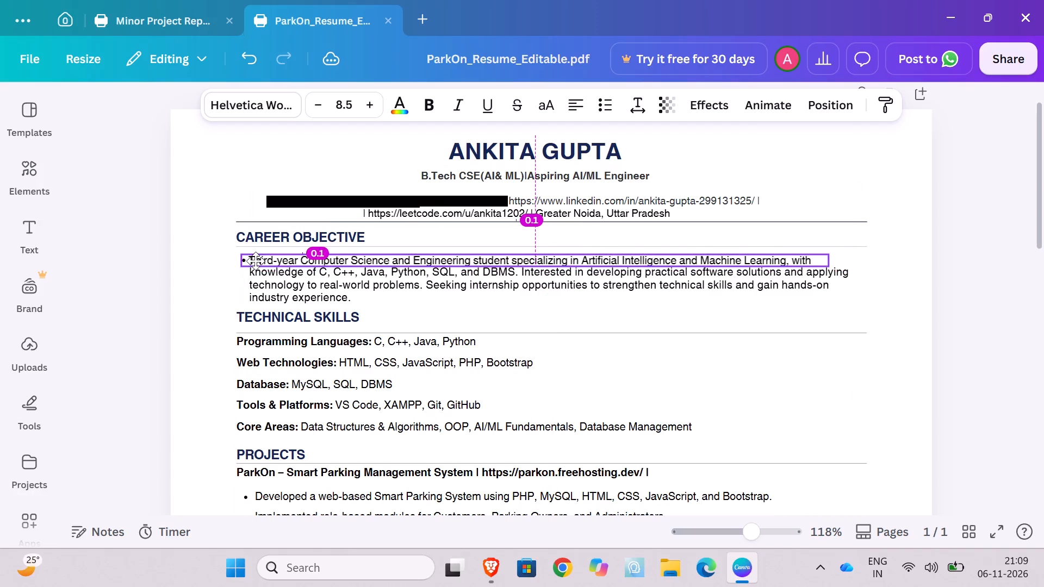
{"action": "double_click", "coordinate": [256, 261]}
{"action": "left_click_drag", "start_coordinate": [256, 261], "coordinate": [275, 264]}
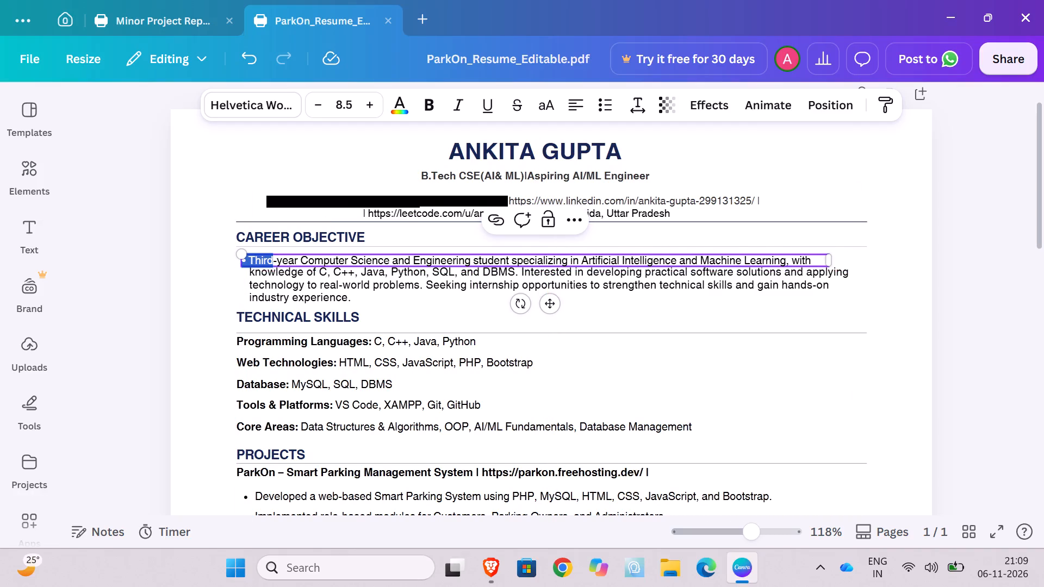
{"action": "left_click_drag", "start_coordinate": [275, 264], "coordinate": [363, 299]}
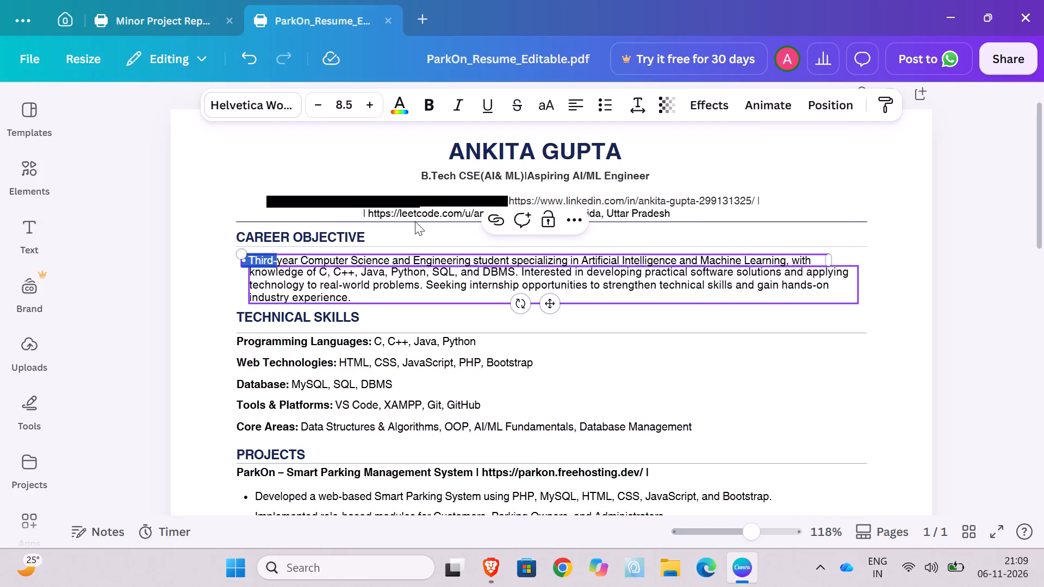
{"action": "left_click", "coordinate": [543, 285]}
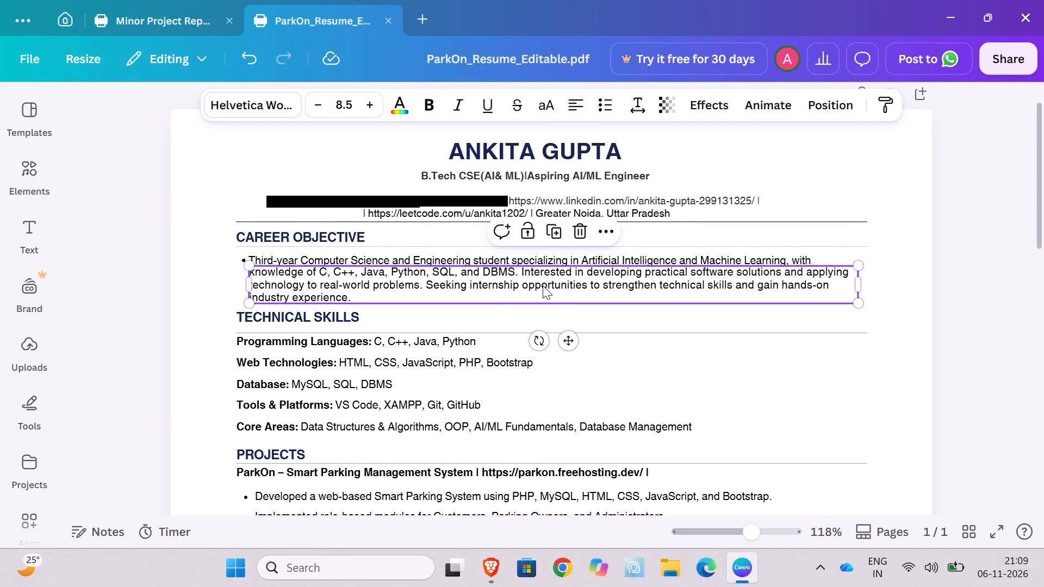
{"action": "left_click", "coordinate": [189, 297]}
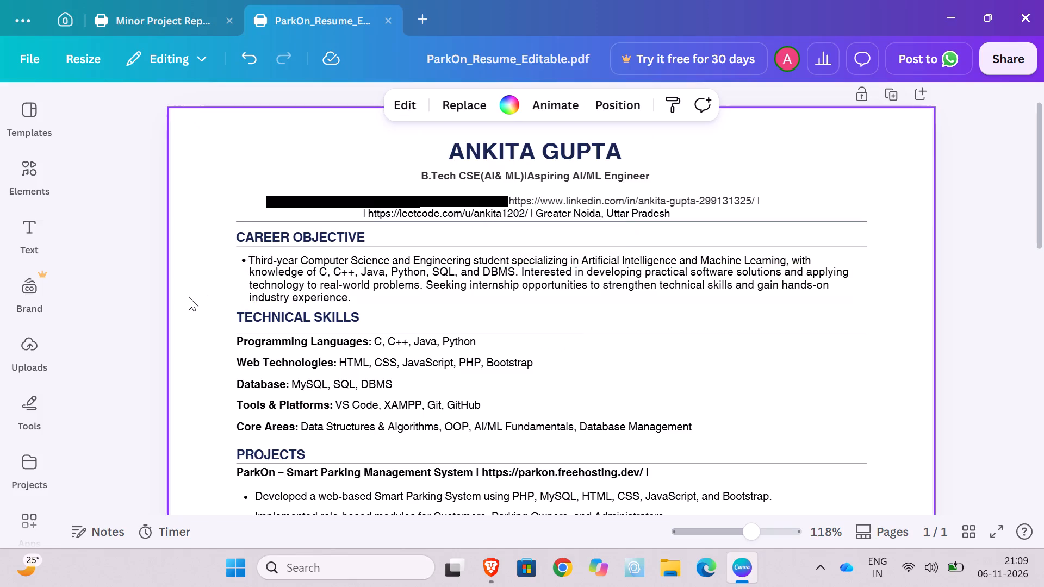
Nudge the career objective's first line up slightly to even out its spacing with the paragraph below.
{"action": "left_click", "coordinate": [333, 254]}
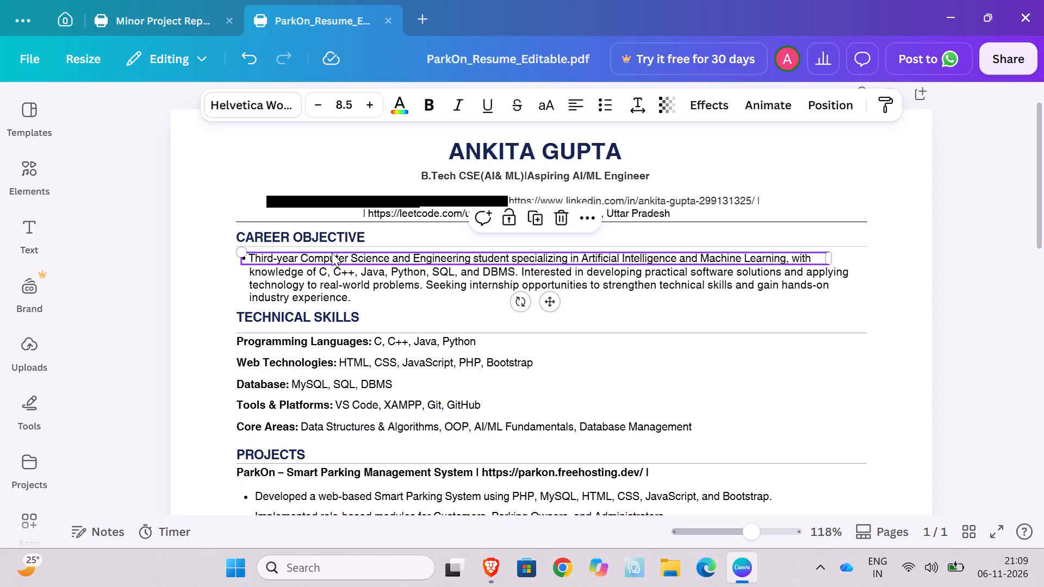
{"action": "left_click", "coordinate": [174, 273]}
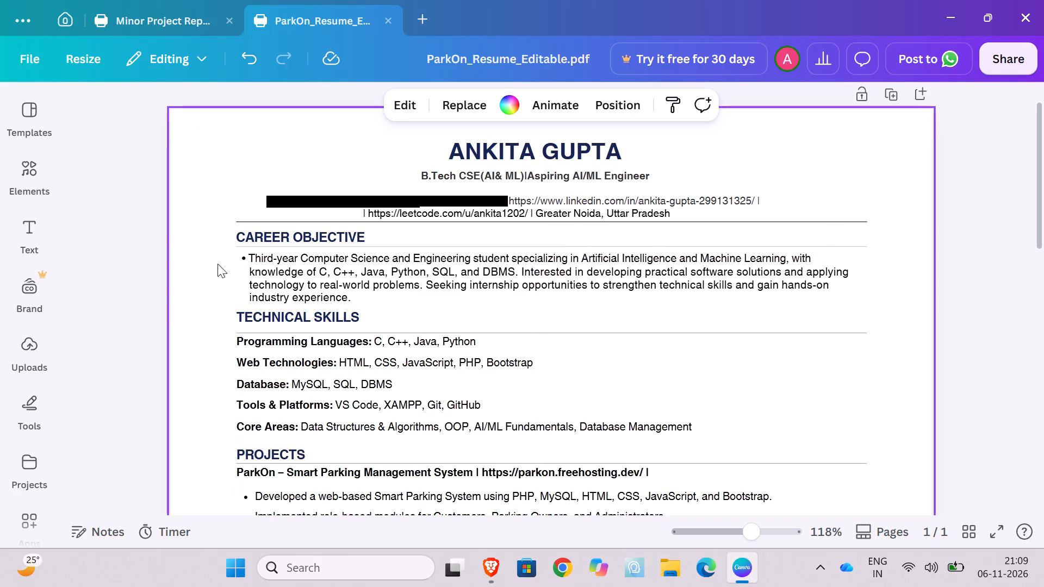
{"action": "left_click", "coordinate": [285, 255]}
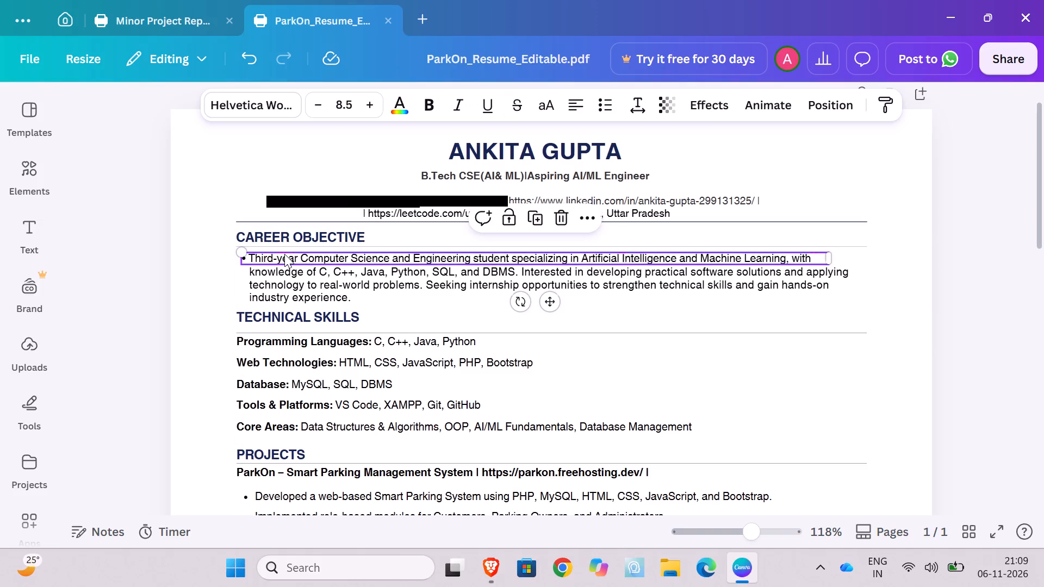
{"action": "left_click", "coordinate": [208, 283]}
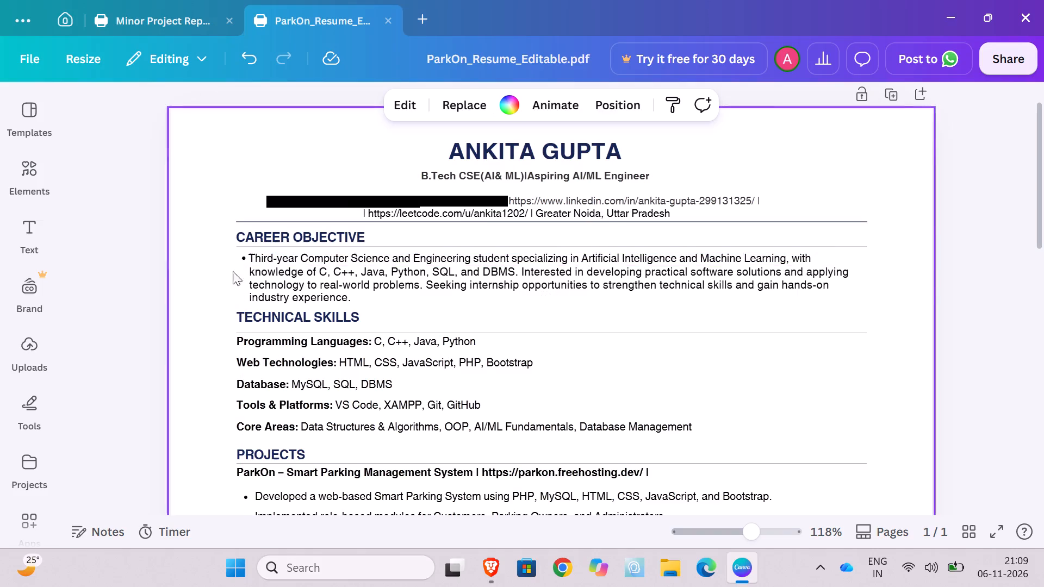
{"action": "left_click", "coordinate": [293, 259]}
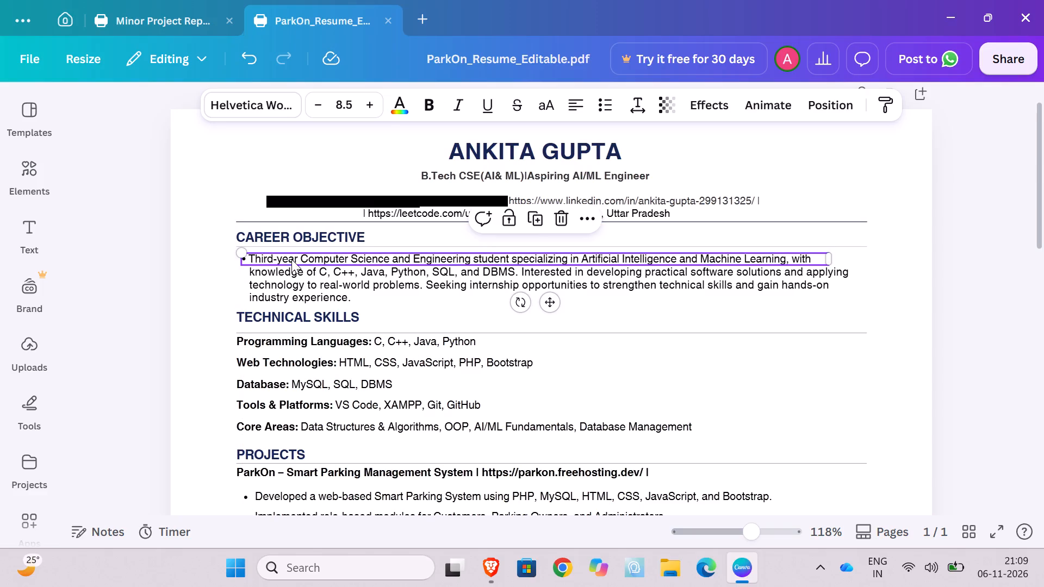
{"action": "left_click", "coordinate": [212, 290]}
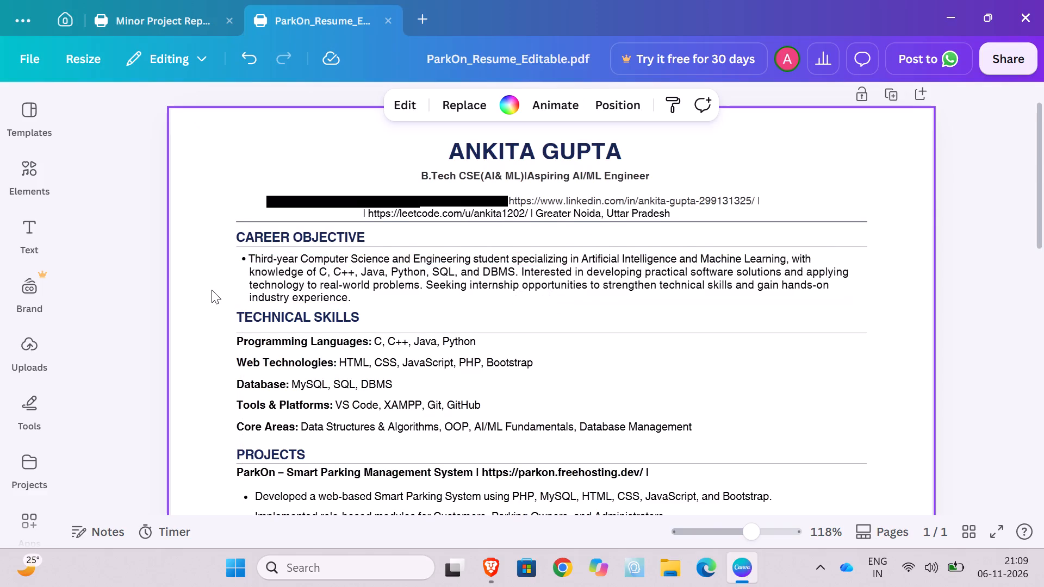
Review the resume's spacing and content from the career objective down to the strengths section and back up.
{"action": "scroll", "coordinate": [212, 290], "scroll_direction": "down", "scroll_amount": 2}
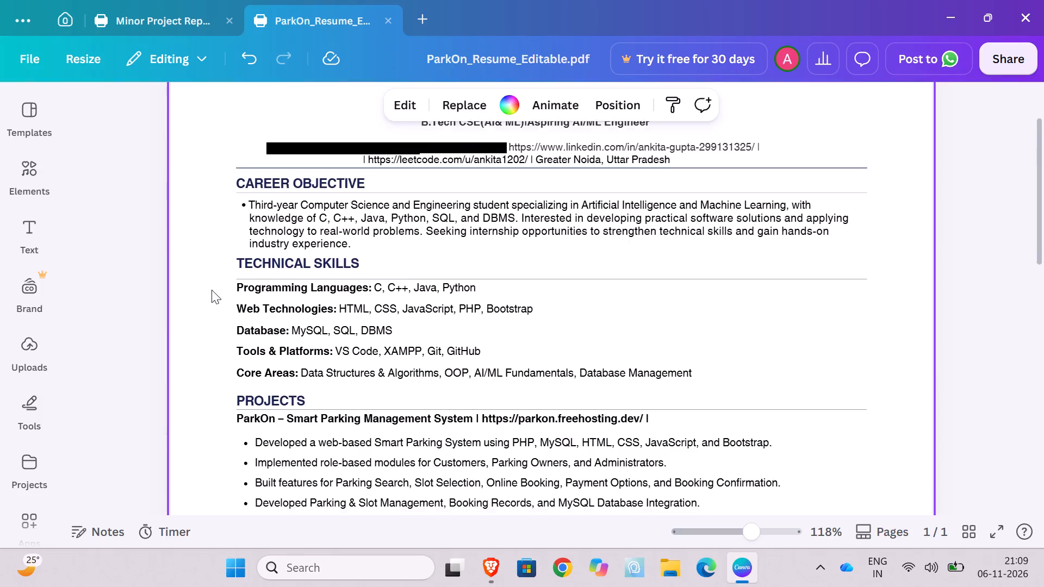
{"action": "scroll", "coordinate": [212, 290], "scroll_direction": "down", "scroll_amount": 6}
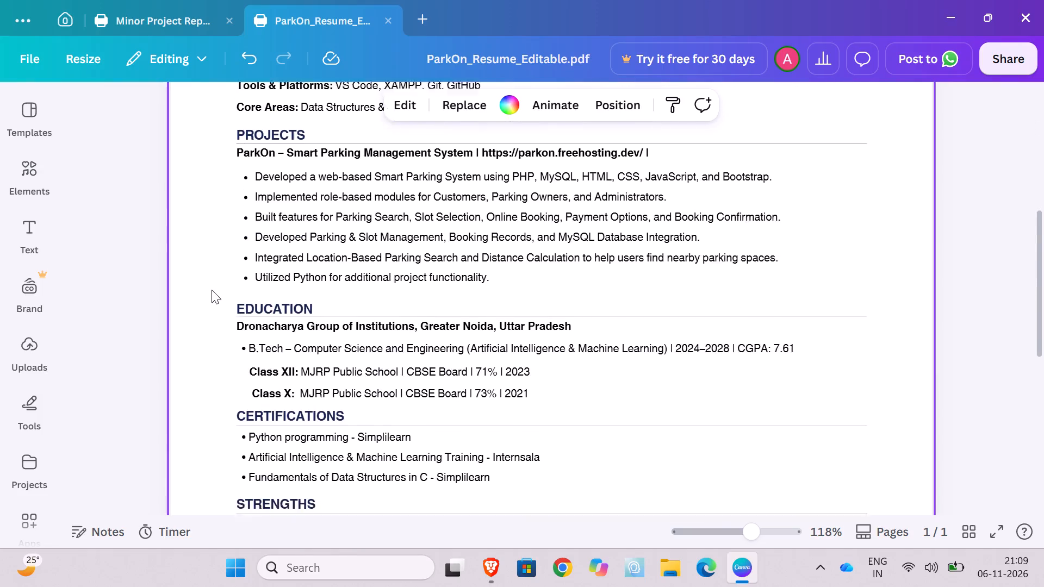
{"action": "scroll", "coordinate": [212, 290], "scroll_direction": "down", "scroll_amount": 2}
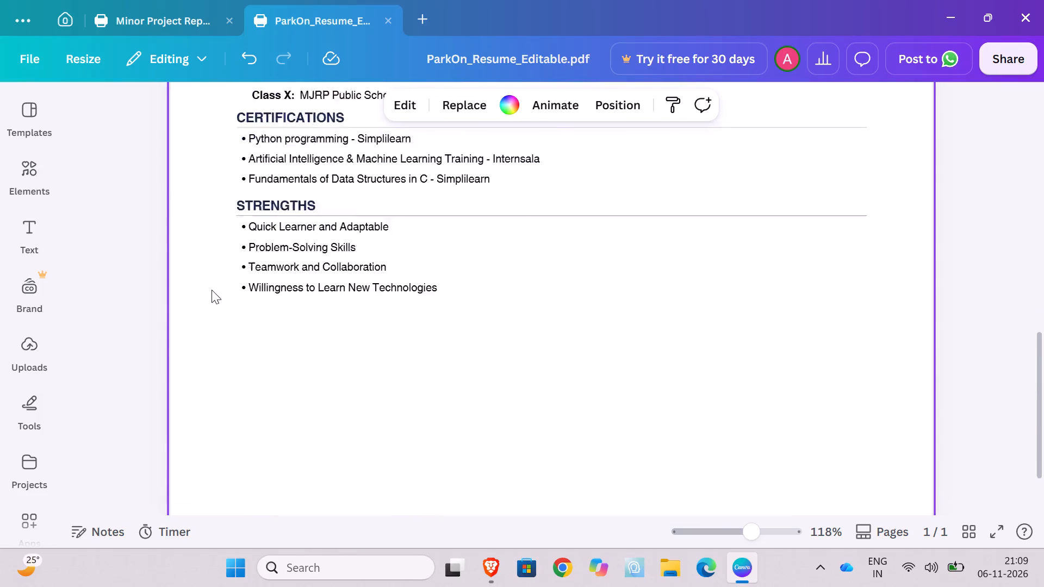
{"action": "scroll", "coordinate": [212, 290], "scroll_direction": "up", "scroll_amount": 2}
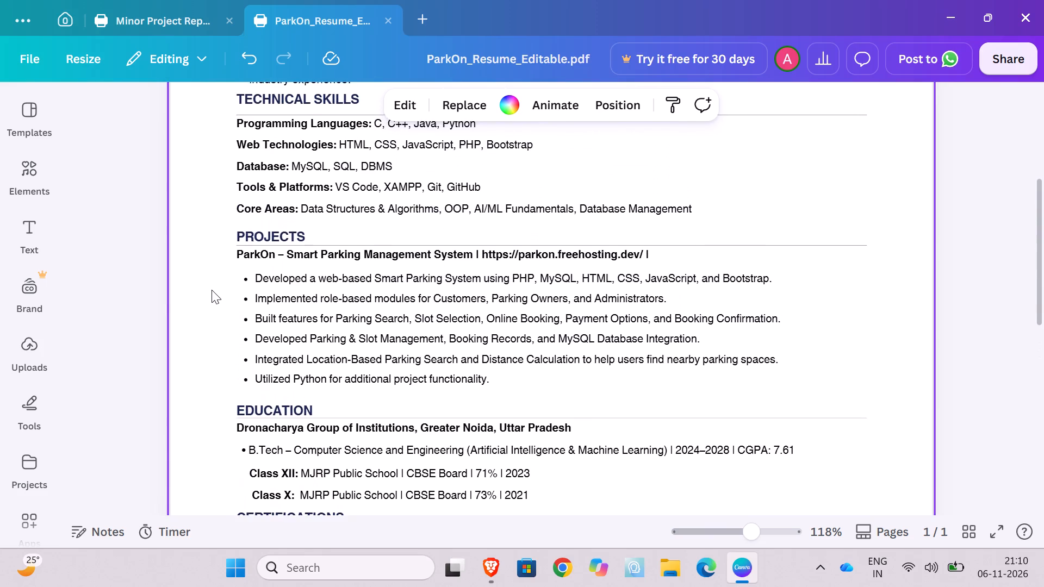
{"action": "scroll", "coordinate": [212, 290], "scroll_direction": "up", "scroll_amount": 1}
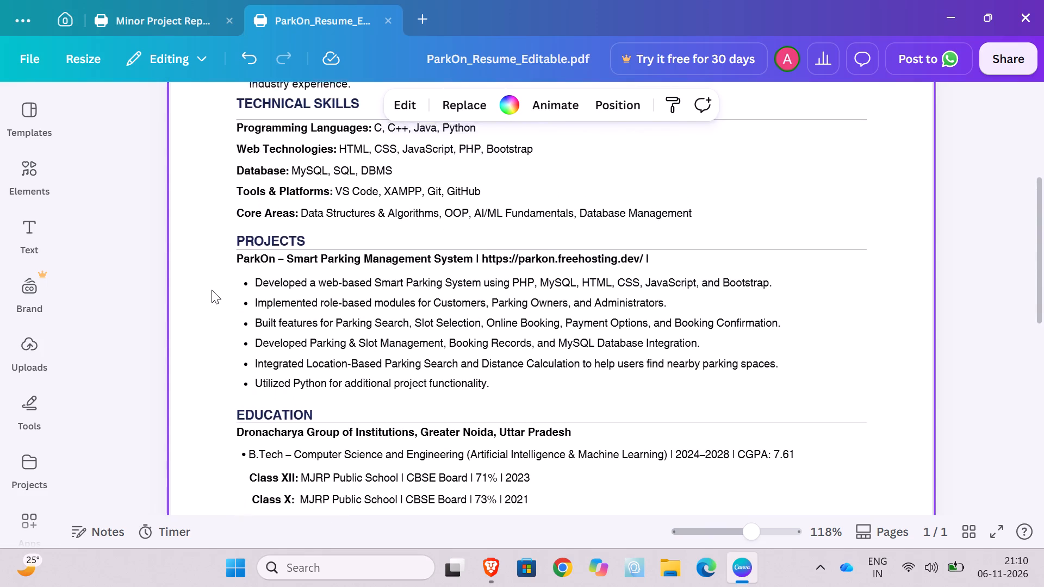
{"action": "scroll", "coordinate": [212, 290], "scroll_direction": "up", "scroll_amount": 1}
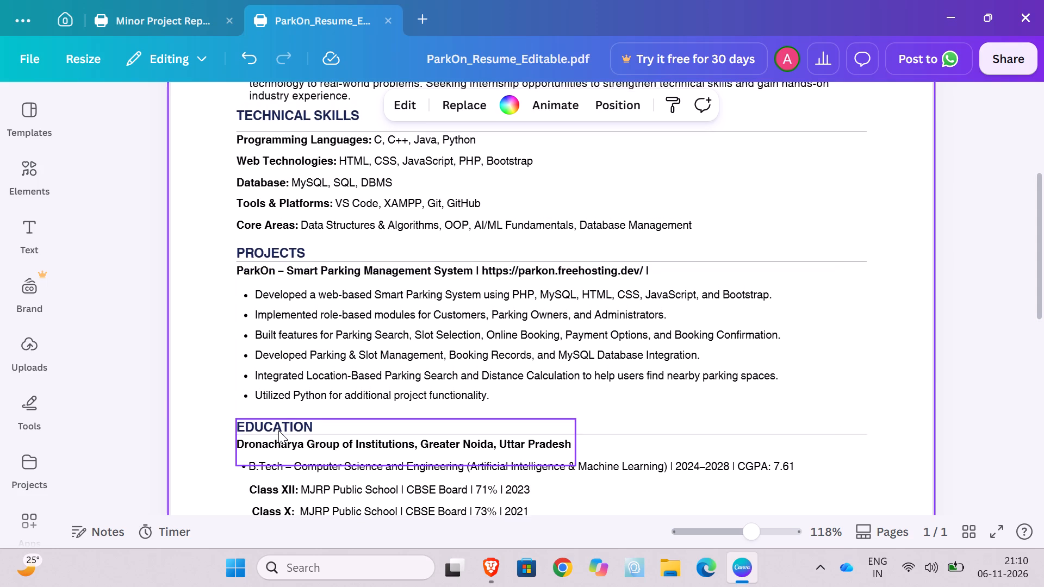
{"action": "scroll", "coordinate": [278, 430], "scroll_direction": "down", "scroll_amount": 1}
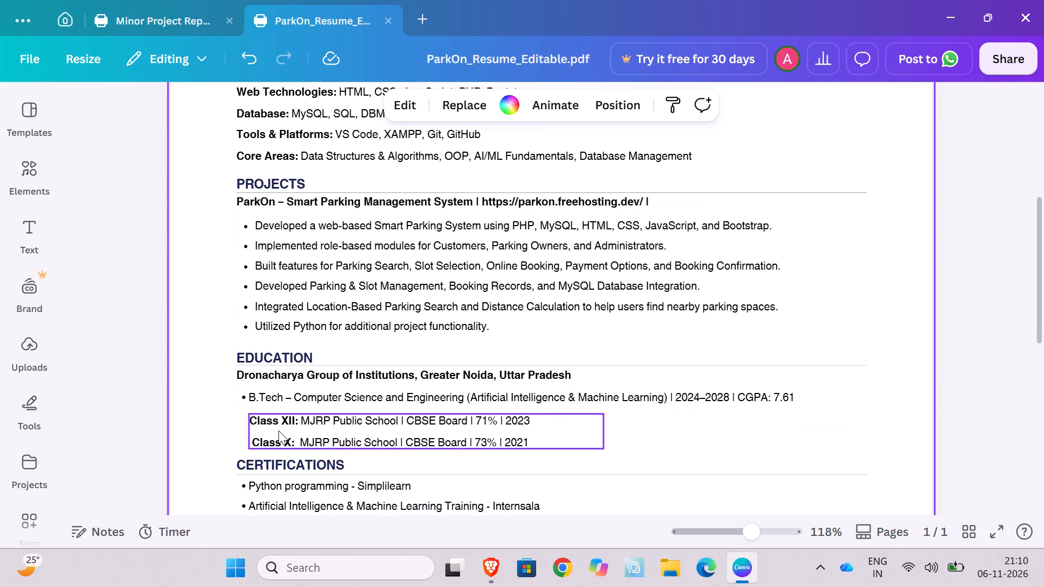
{"action": "scroll", "coordinate": [278, 430], "scroll_direction": "down", "scroll_amount": 1}
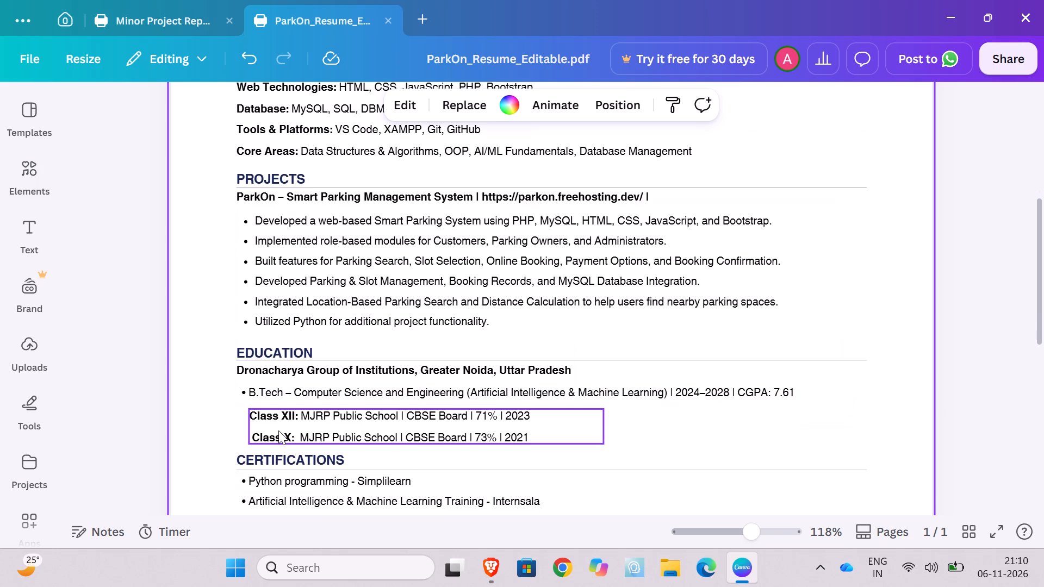
{"action": "scroll", "coordinate": [278, 430], "scroll_direction": "down", "scroll_amount": 1}
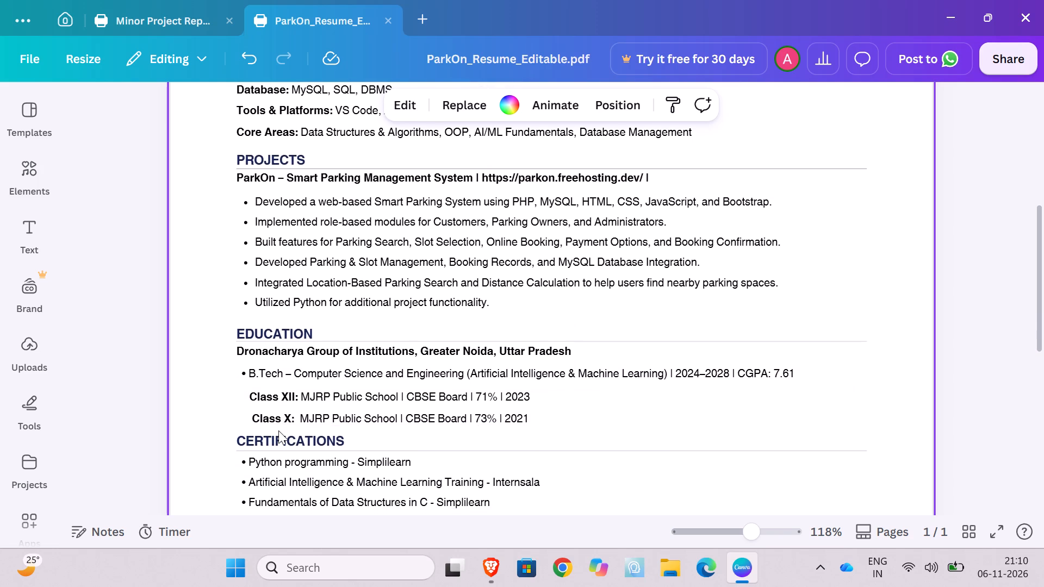
{"action": "scroll", "coordinate": [278, 430], "scroll_direction": "down", "scroll_amount": 1}
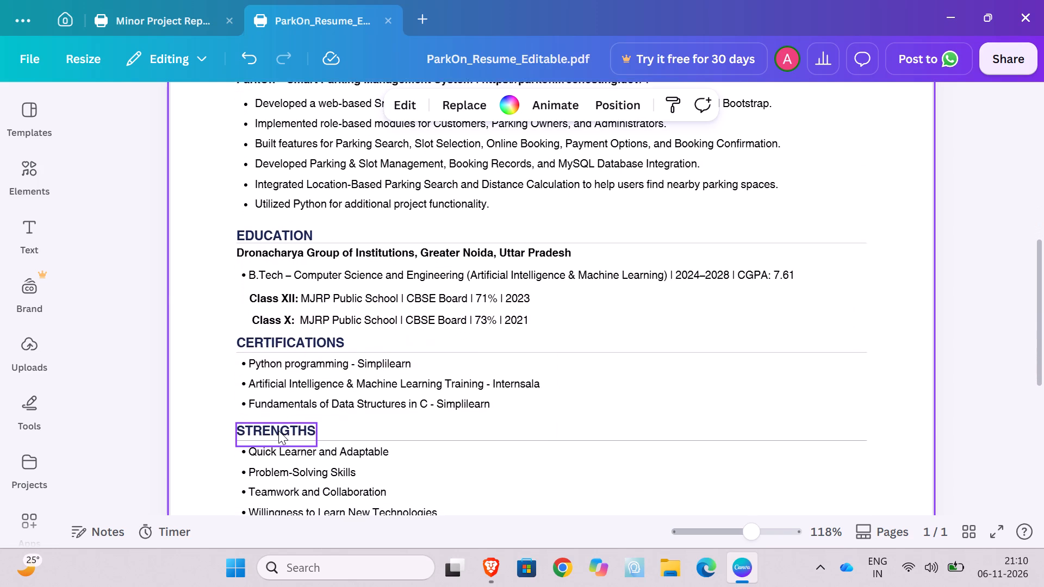
{"action": "scroll", "coordinate": [278, 430], "scroll_direction": "down", "scroll_amount": 1}
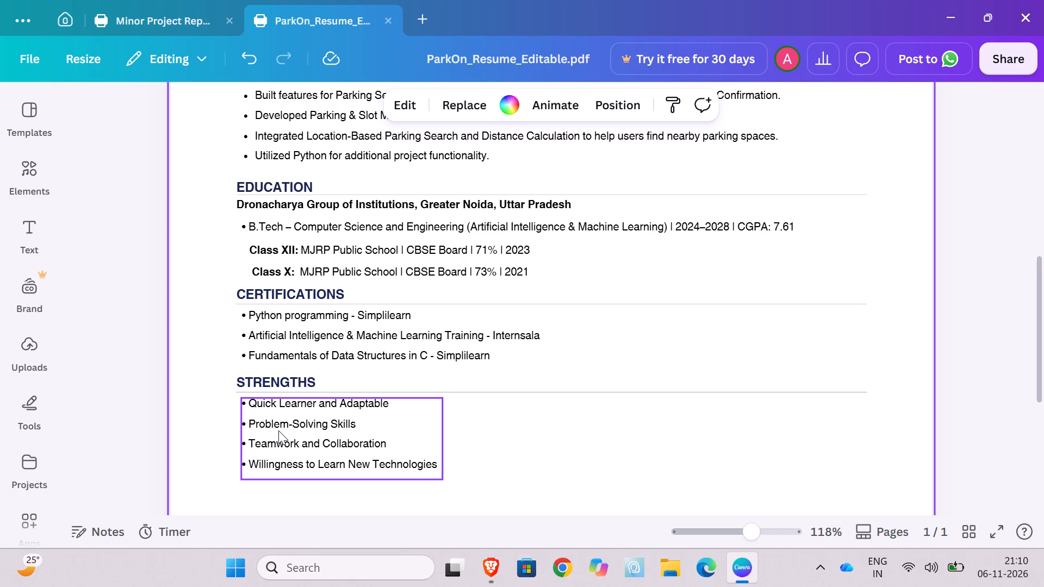
{"action": "scroll", "coordinate": [278, 430], "scroll_direction": "down", "scroll_amount": 2}
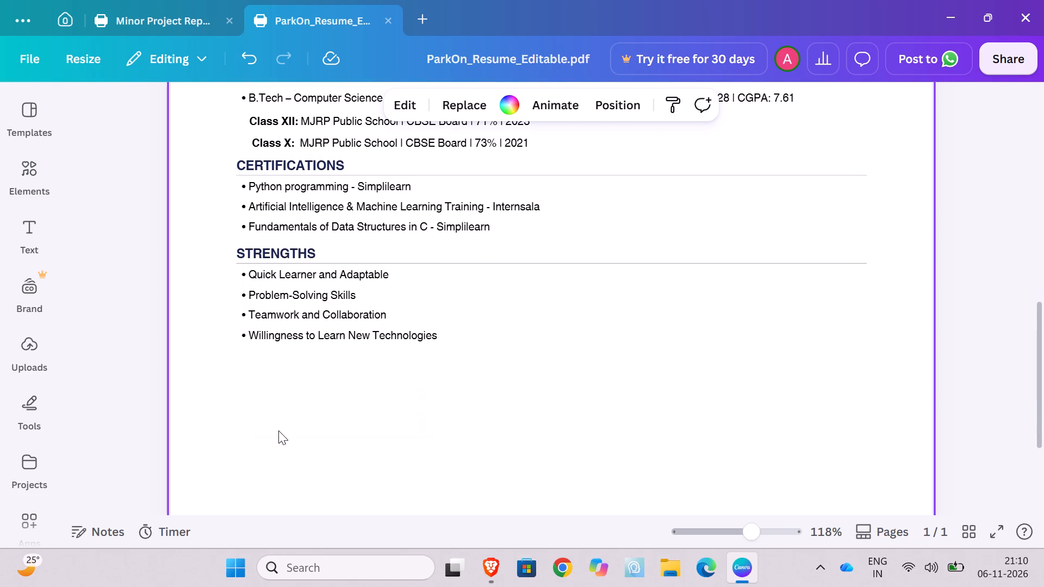
{"action": "scroll", "coordinate": [278, 430], "scroll_direction": "down", "scroll_amount": 5}
{"action": "scroll", "coordinate": [278, 430], "scroll_direction": "up", "scroll_amount": 5}
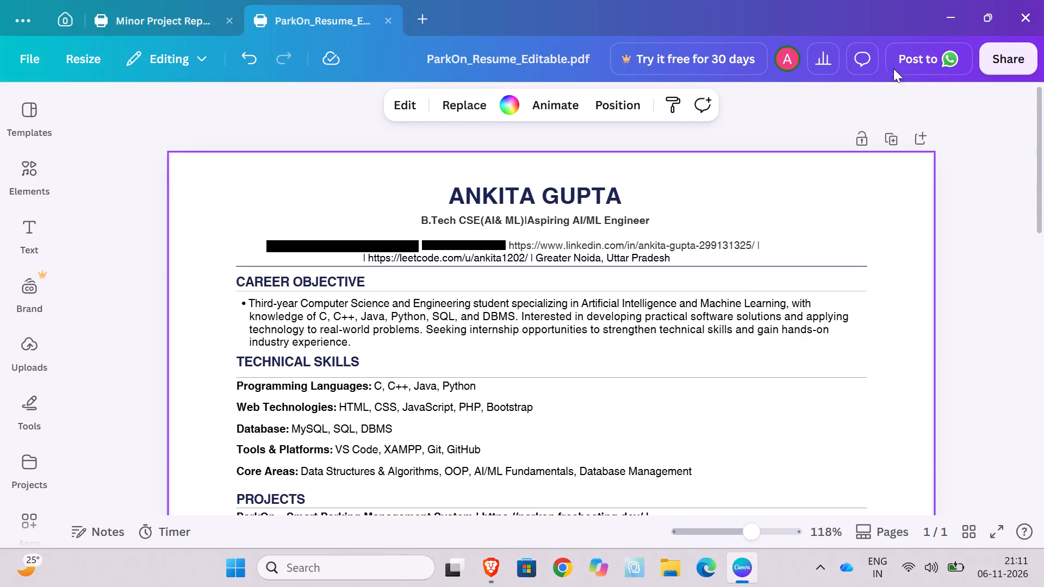
{"action": "left_click", "coordinate": [1013, 60]}
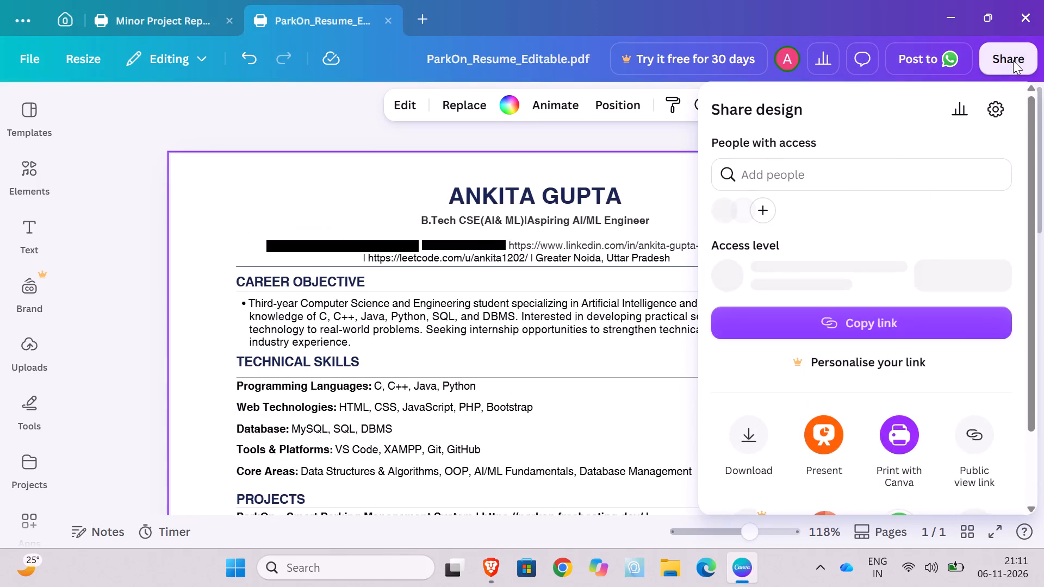
{"action": "left_click", "coordinate": [748, 444]}
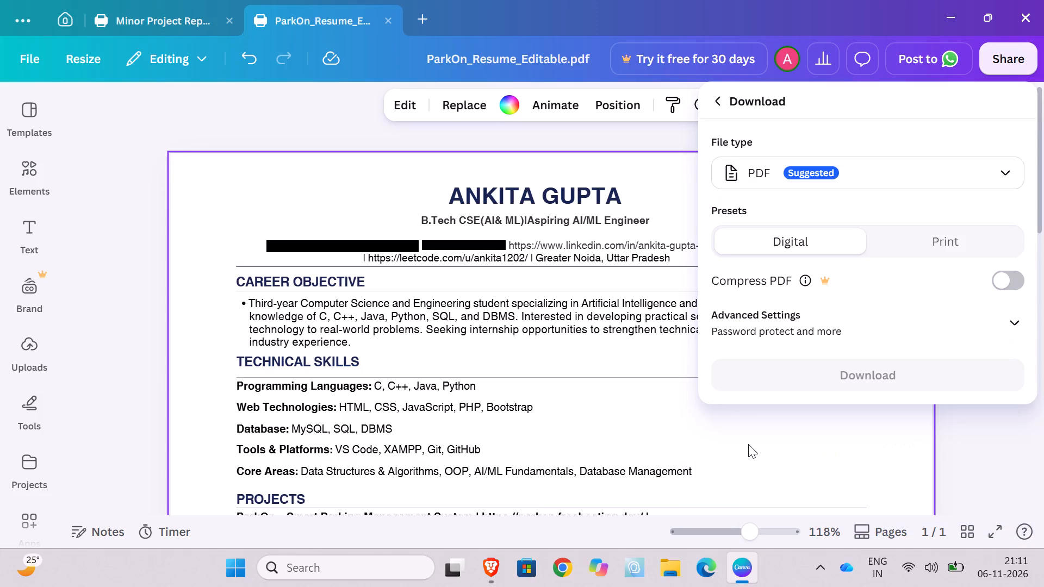
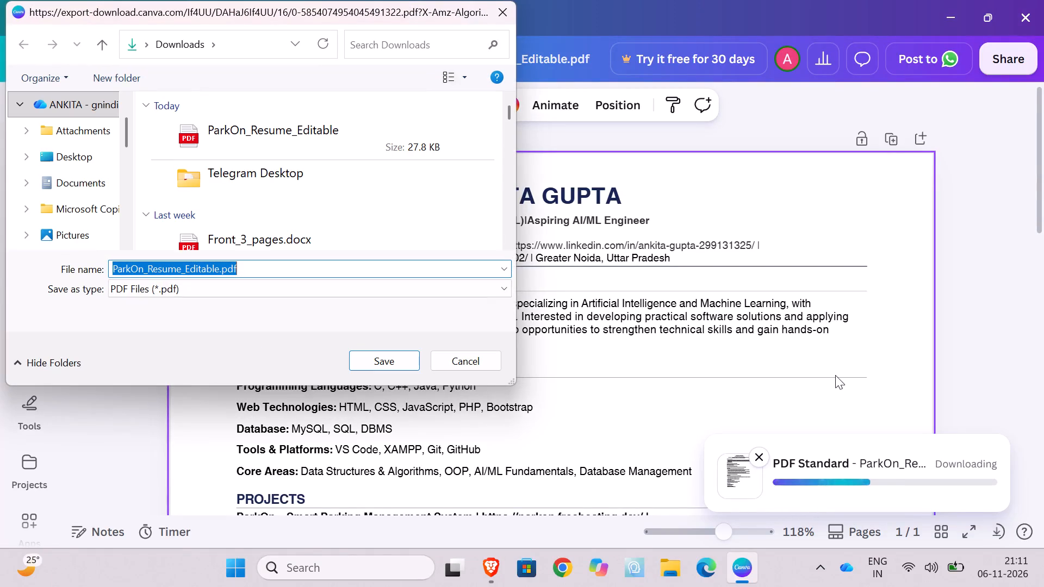
Clear the suggested file name for the exported resume PDF and start entering a new name beginning with "R".
{"action": "left_click", "coordinate": [266, 273]}
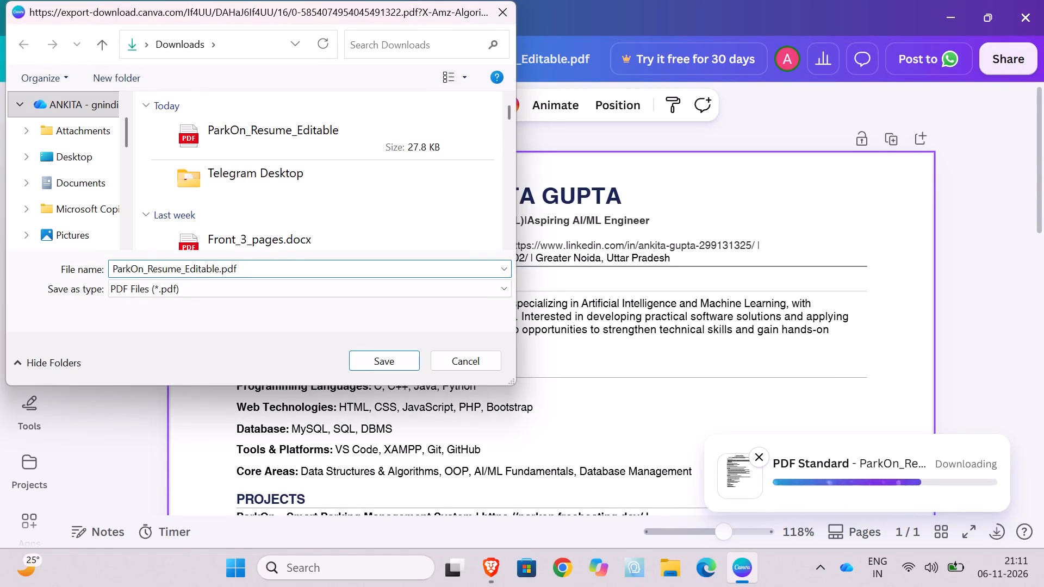
{"action": "key", "text": "BackSpace"}
{"action": "key", "text": "BackSpace"}
{"action": "key", "text": "BackSpace"}
{"action": "key", "text": "BackSpace"}
{"action": "key", "text": "BackSpace"}
{"action": "key", "text": "BackSpace"}
{"action": "key", "text": "BackSpace"}
{"action": "key", "text": "BackSpace"}
{"action": "key", "text": "BackSpace"}
{"action": "key", "text": "BackSpace"}
{"action": "key", "text": "BackSpace"}
{"action": "key", "text": "BackSpace"}
{"action": "key", "text": "BackSpace"}
{"action": "key", "text": "BackSpace"}
{"action": "key", "text": "BackSpace"}
{"action": "key", "text": "BackSpace"}
{"action": "key", "text": "BackSpace"}
{"action": "key", "text": "BackSpace"}
{"action": "key", "text": "BackSpace"}
{"action": "key", "text": "BackSpace"}
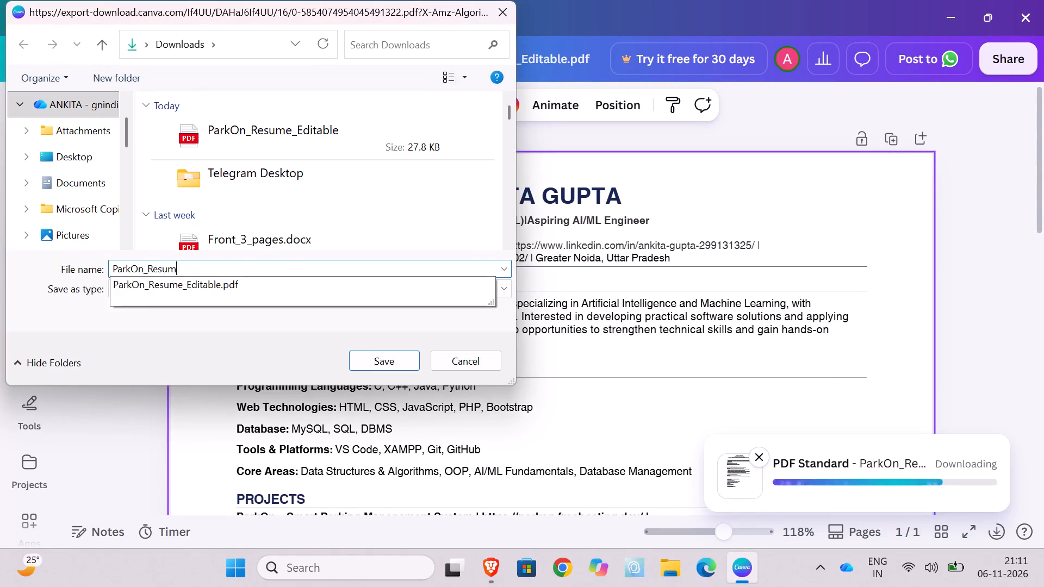
{"action": "key", "text": "shift+r"}
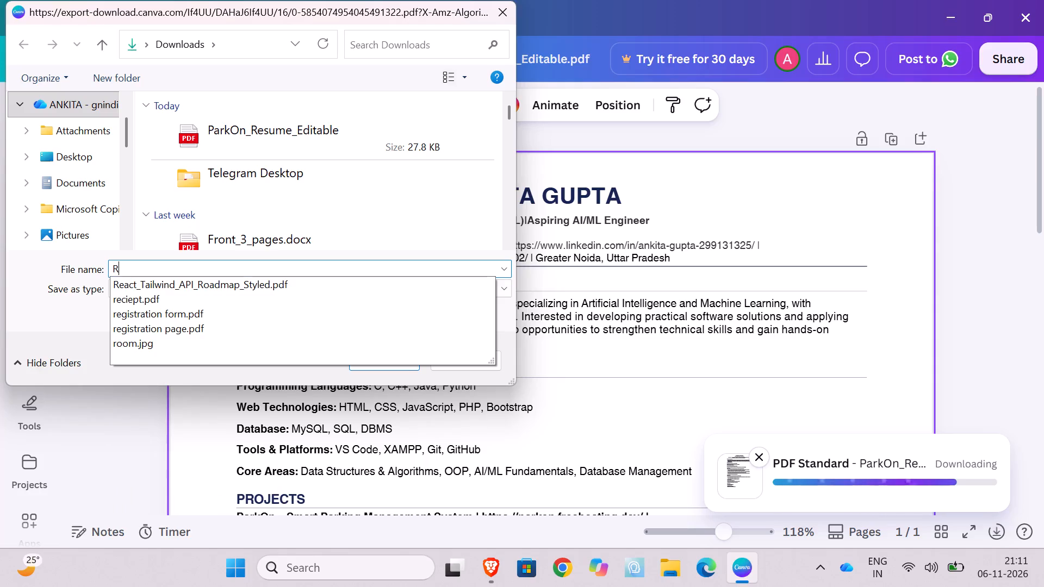
Complete the file name as "Resume" and save the exported resume PDF in the Downloads folder.
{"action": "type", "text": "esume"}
{"action": "left_click", "coordinate": [391, 360]}
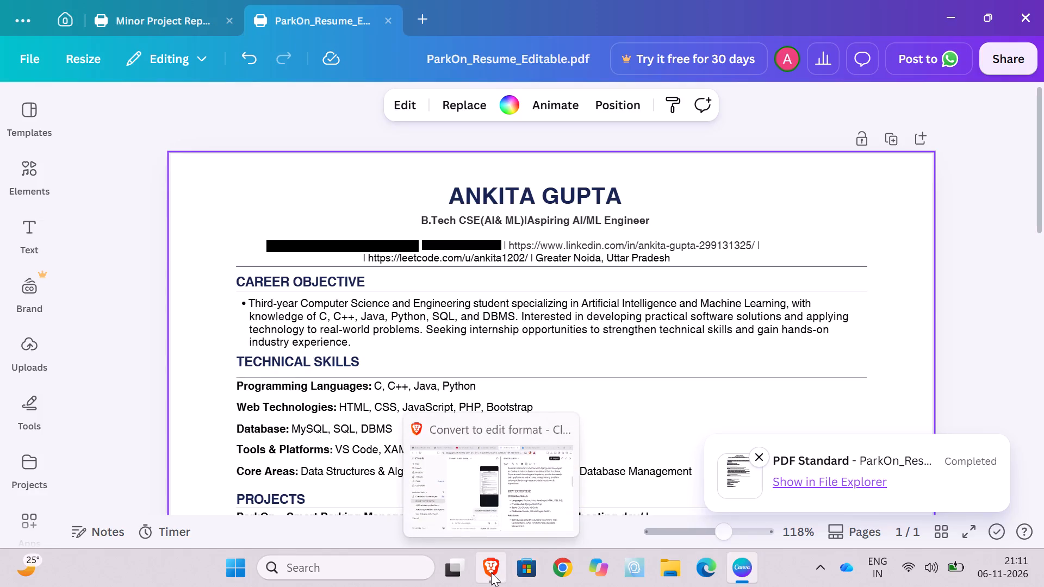
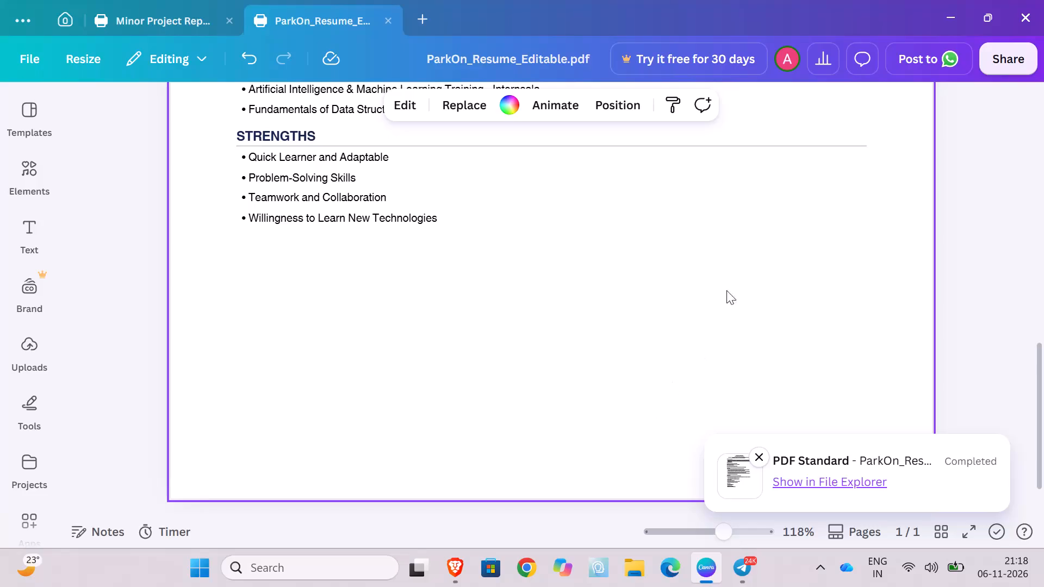
Close the Canva window containing the exported ParkOn resume design.
{"action": "left_click", "coordinate": [1022, 2]}
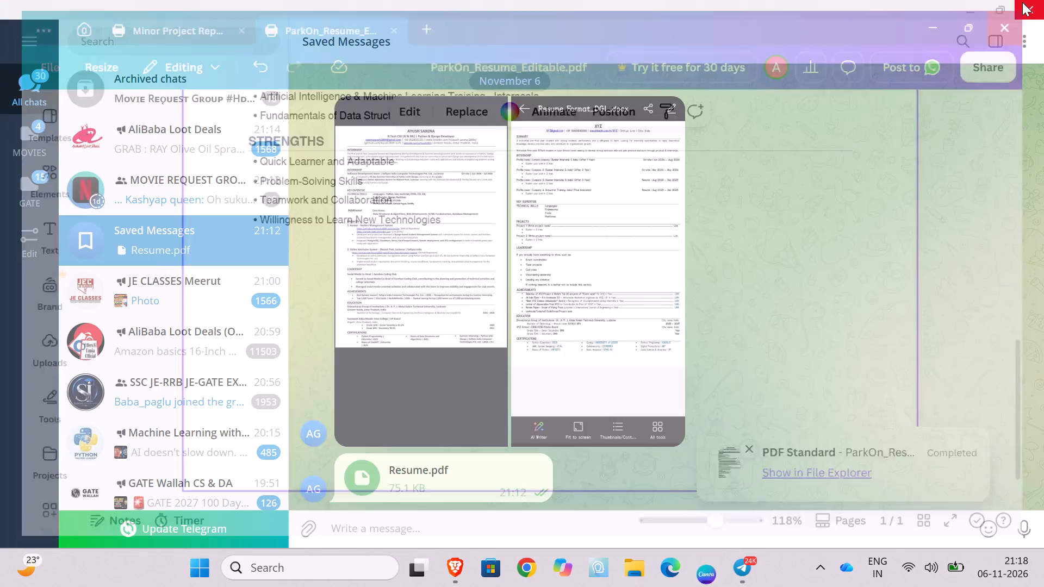
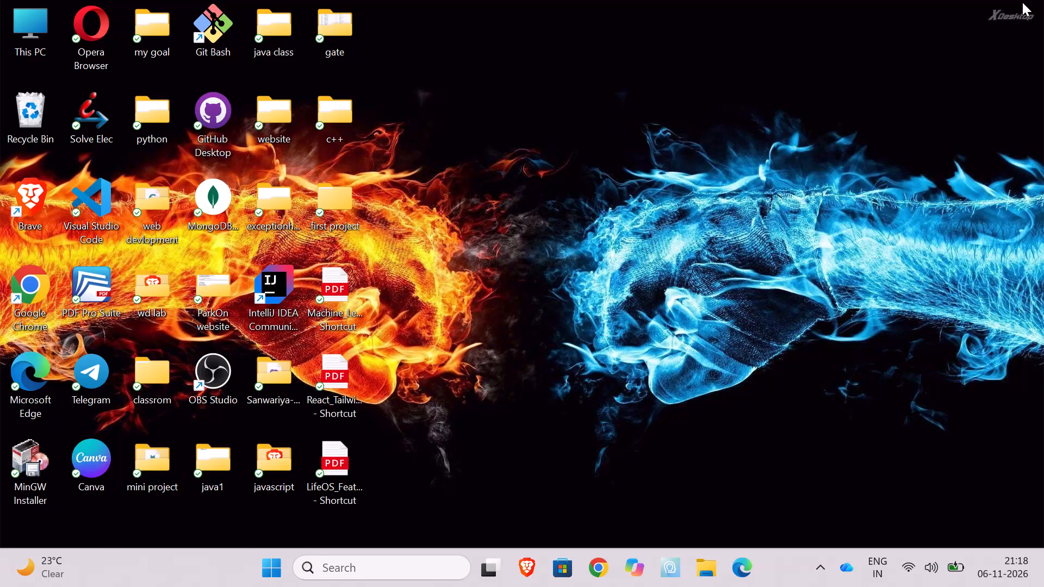
Bring up the Windows options for shutting down or signing out of the computer.
{"action": "key", "text": "super+x"}
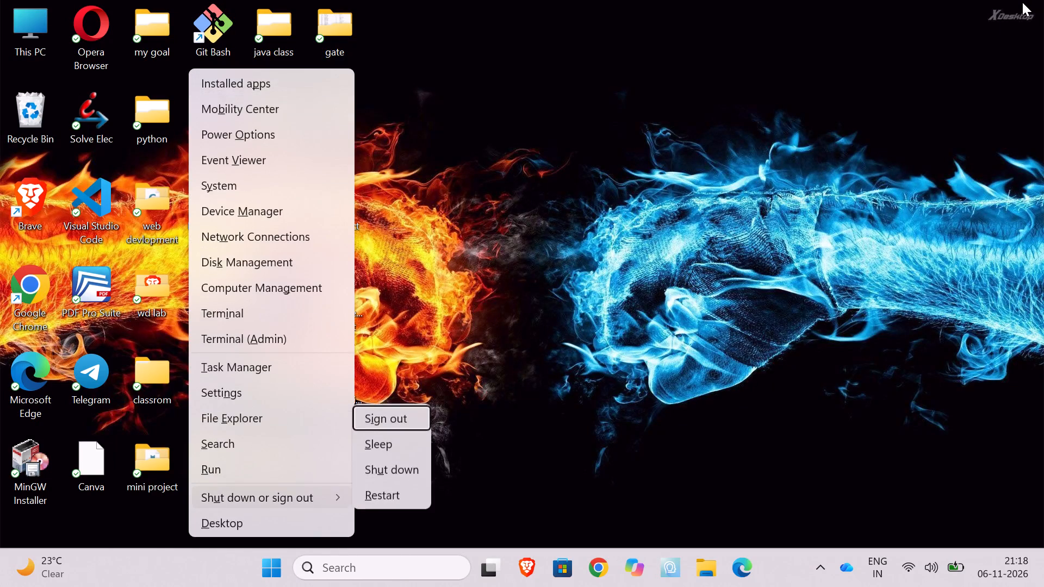